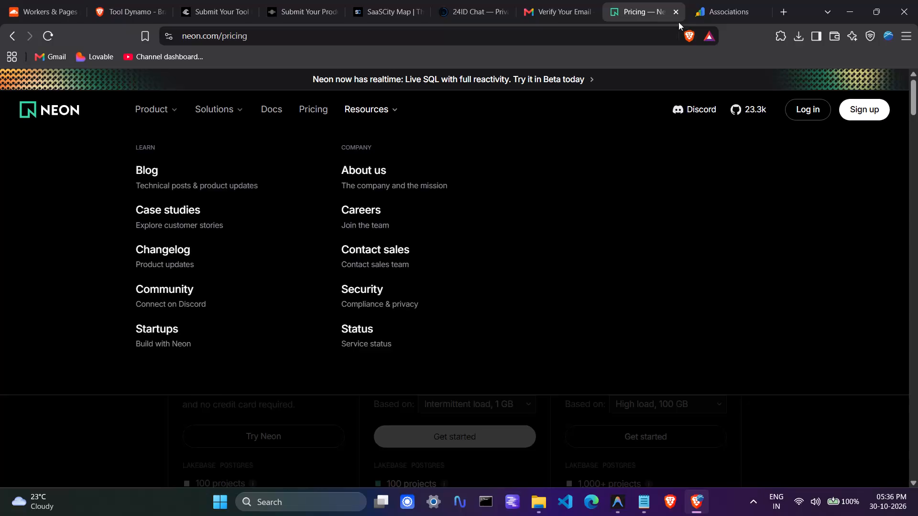
Go to the Search Console associations page and run a web search for "google analytics" in its place.
{"action": "left_click", "coordinate": [737, 0]}
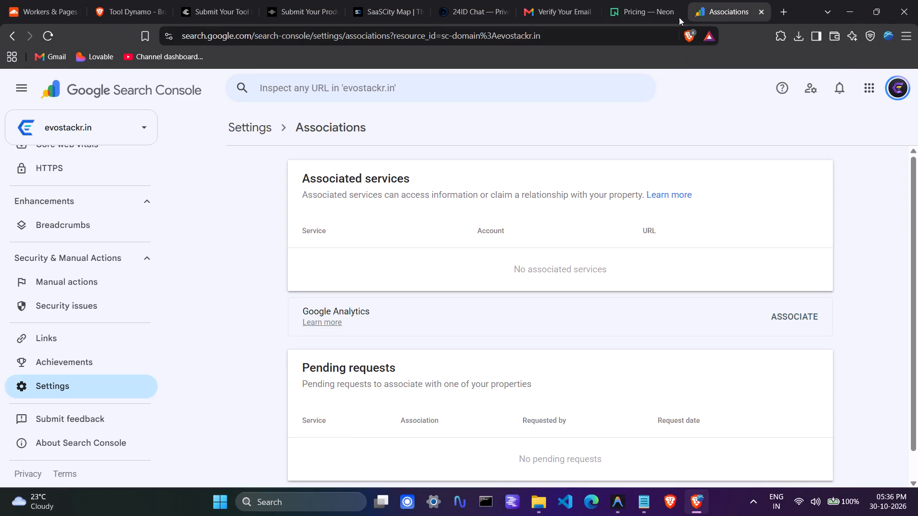
{"action": "scroll", "coordinate": [441, 141], "scroll_direction": "down", "scroll_amount": 1}
{"action": "left_click", "coordinate": [564, 30]}
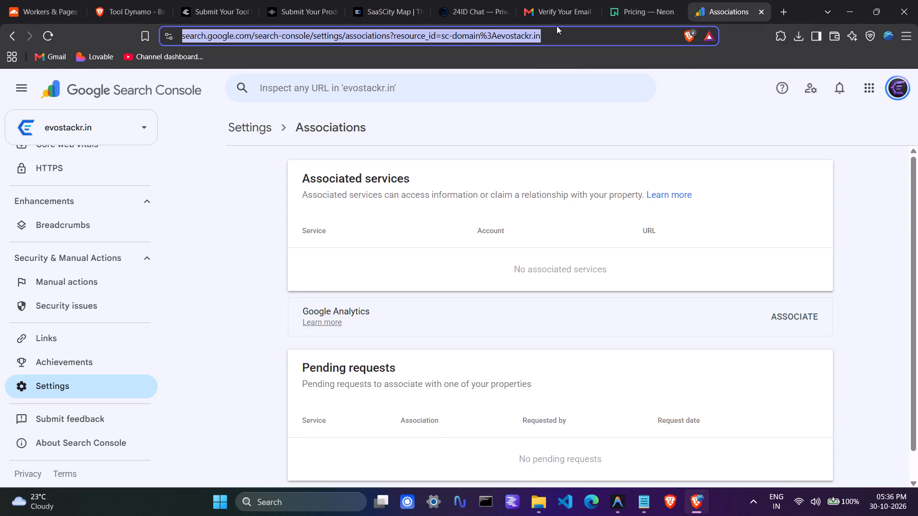
{"action": "key", "text": "g"}
{"action": "type", "text": "oo"}
{"action": "key", "text": "g"}
{"action": "key", "text": "l"}
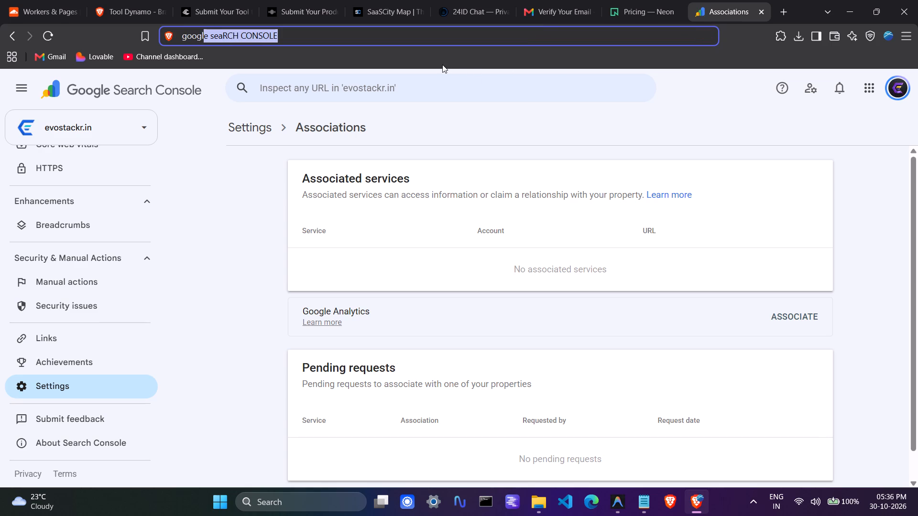
{"action": "type", "text": "e an"}
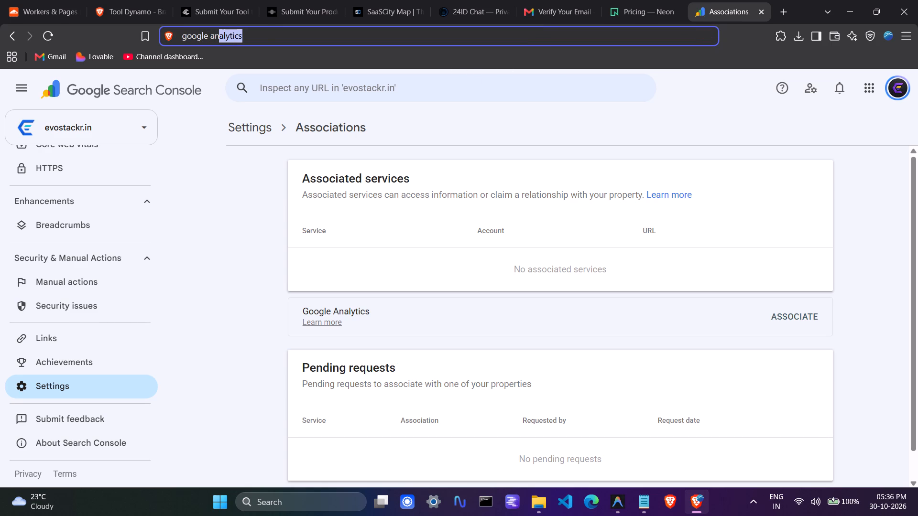
{"action": "key", "text": "Return"}
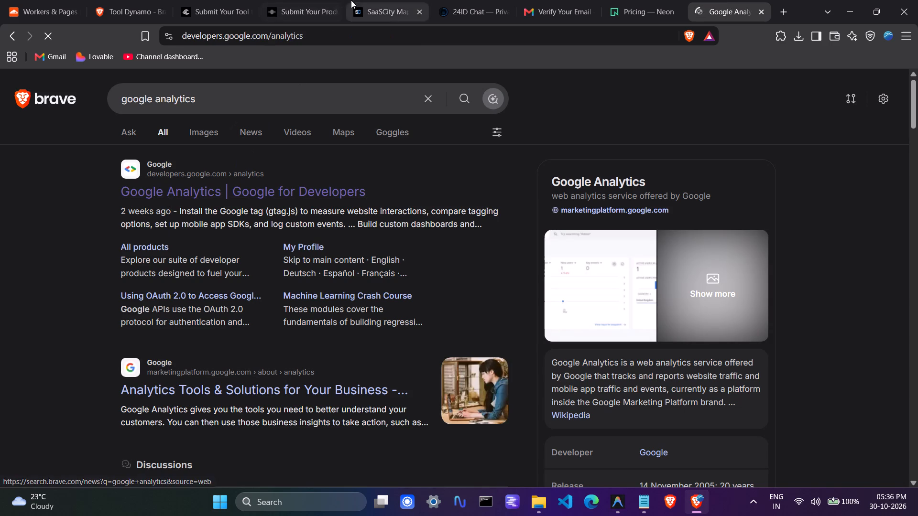
Set the site name in the SaaS Scanner submission details to 24IDChat.
{"action": "left_click", "coordinate": [331, 0]}
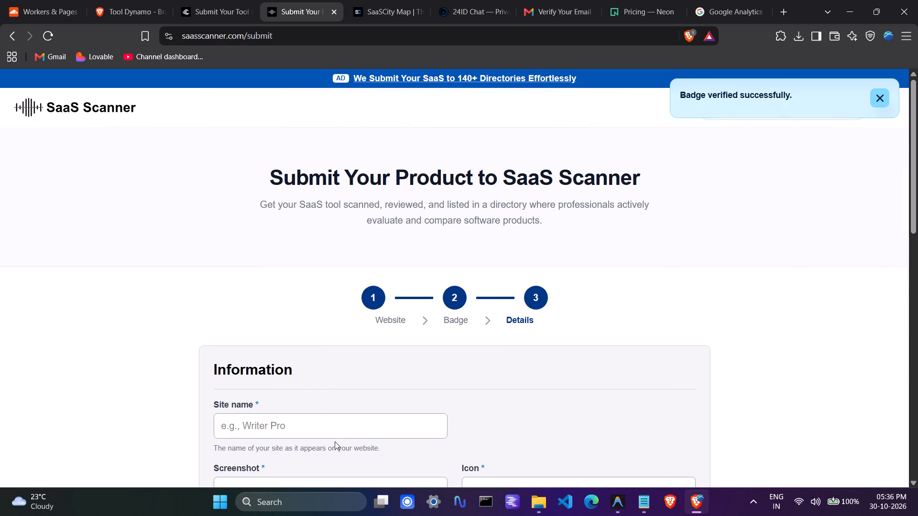
{"action": "left_click", "coordinate": [331, 418]}
{"action": "left_click", "coordinate": [310, 362]}
{"action": "left_click", "coordinate": [311, 371]}
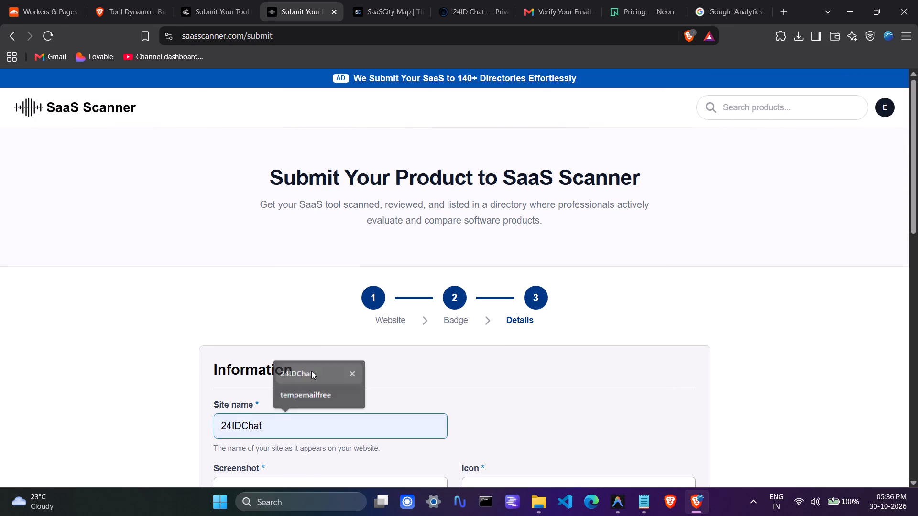
Upload "Screenshot 2026-10-30 104858.png" from the Downloads case folder as the product screenshot.
{"action": "scroll", "coordinate": [310, 348], "scroll_direction": "down", "scroll_amount": 1}
{"action": "scroll", "coordinate": [308, 421], "scroll_direction": "down", "scroll_amount": 2}
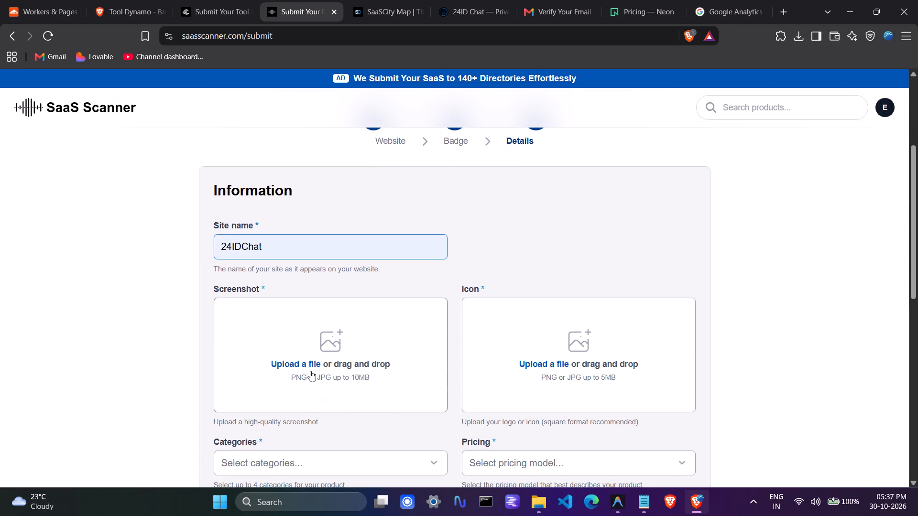
{"action": "left_click", "coordinate": [310, 371]}
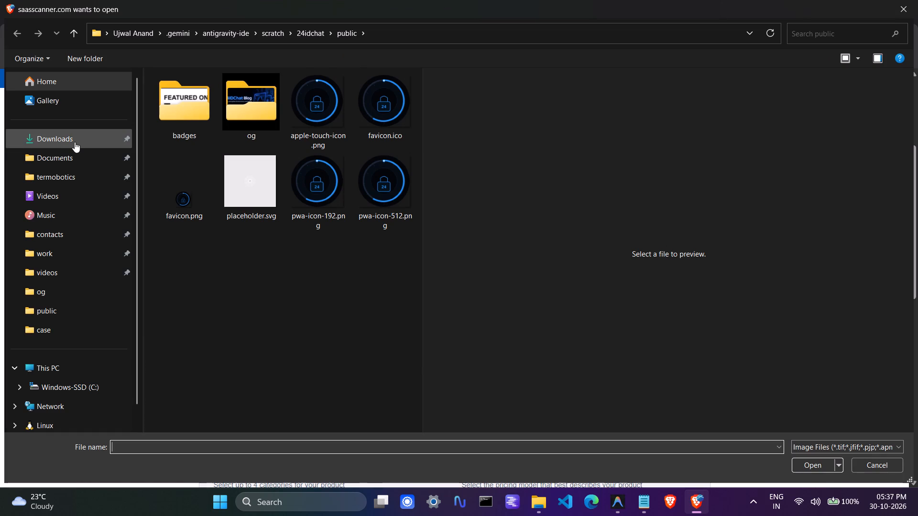
{"action": "left_click", "coordinate": [79, 154]}
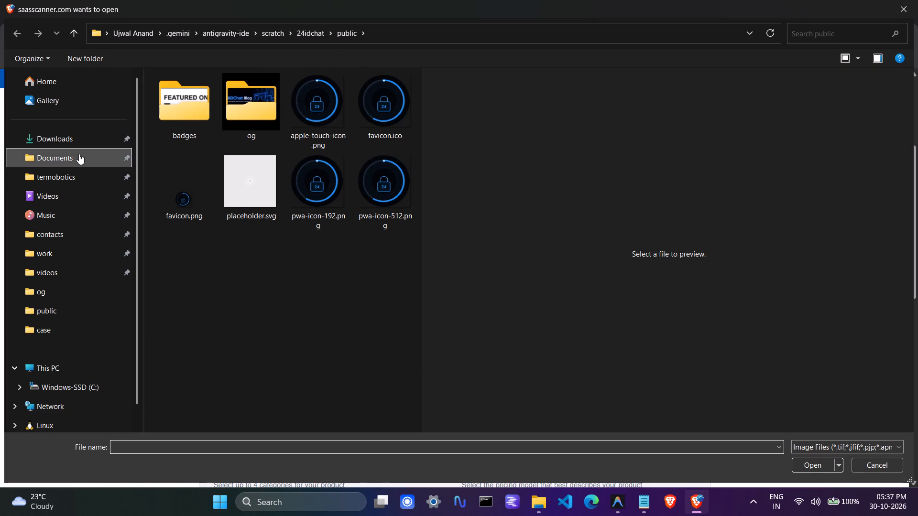
{"action": "left_click", "coordinate": [75, 322]}
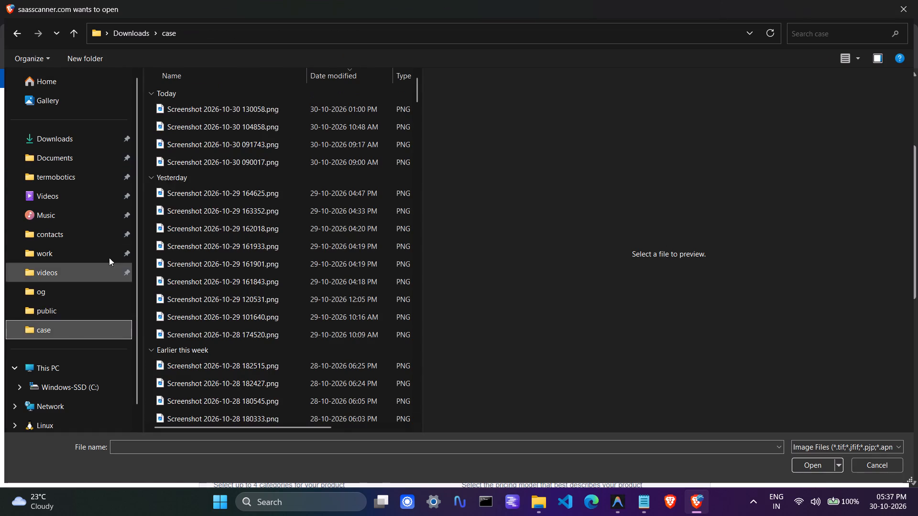
{"action": "left_click", "coordinate": [194, 138]}
{"action": "left_click", "coordinate": [189, 122]}
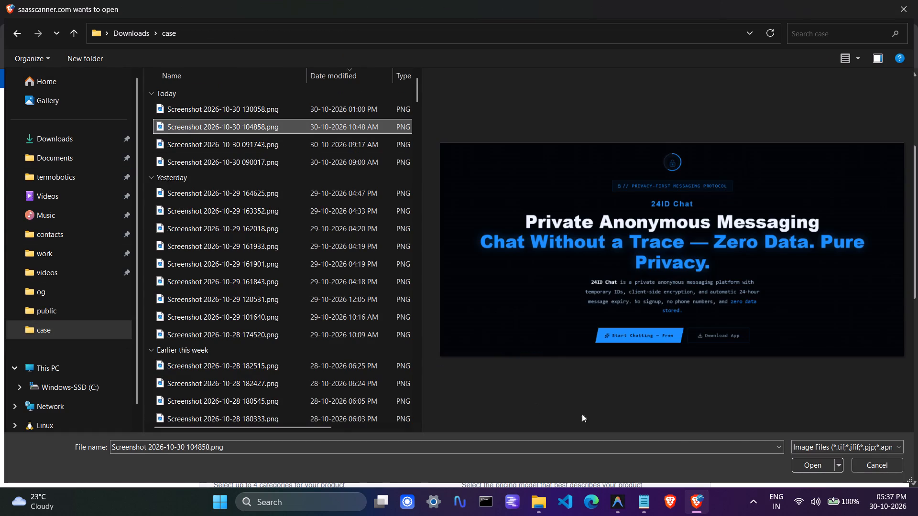
{"action": "left_click", "coordinate": [809, 467]}
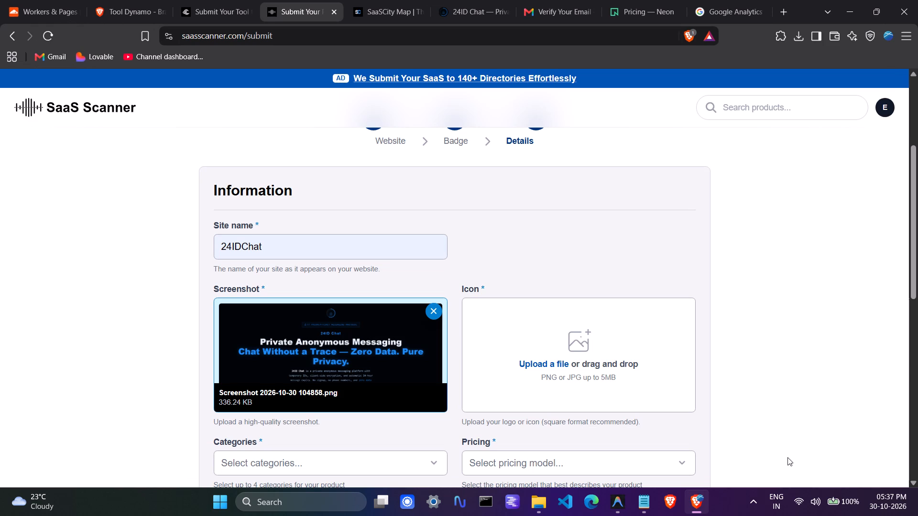
Upload apple-touch-icon.png from the 24idchat public folder as the product icon.
{"action": "left_click", "coordinate": [655, 390]}
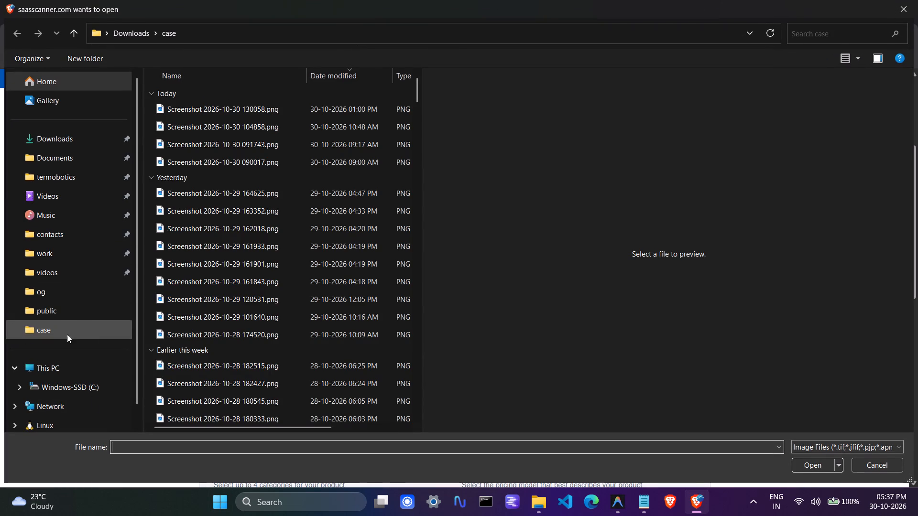
{"action": "left_click", "coordinate": [67, 338]}
{"action": "left_click", "coordinate": [105, 306]}
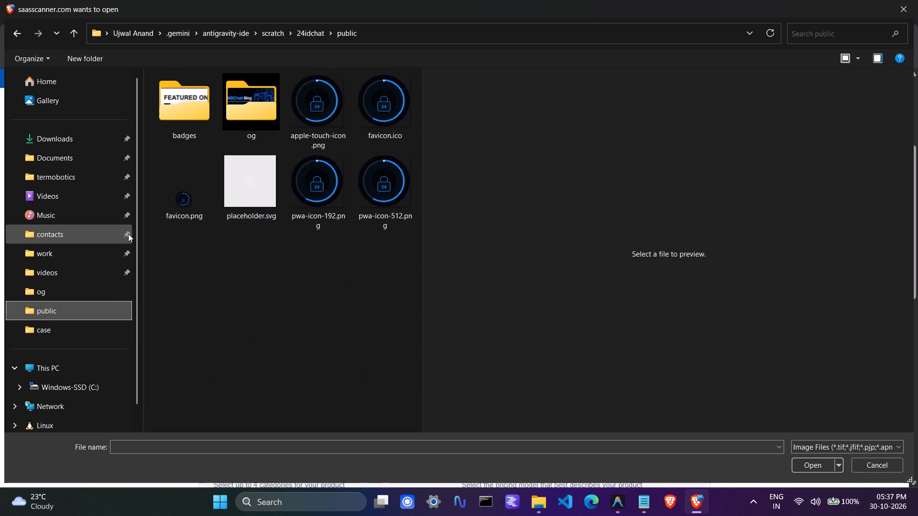
{"action": "left_click", "coordinate": [284, 93]}
{"action": "left_click", "coordinate": [307, 96]}
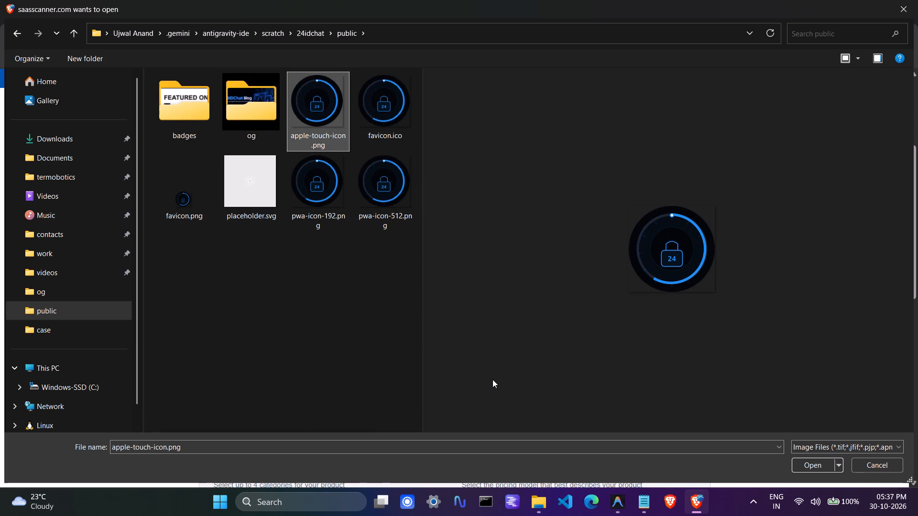
{"action": "left_click", "coordinate": [825, 460]}
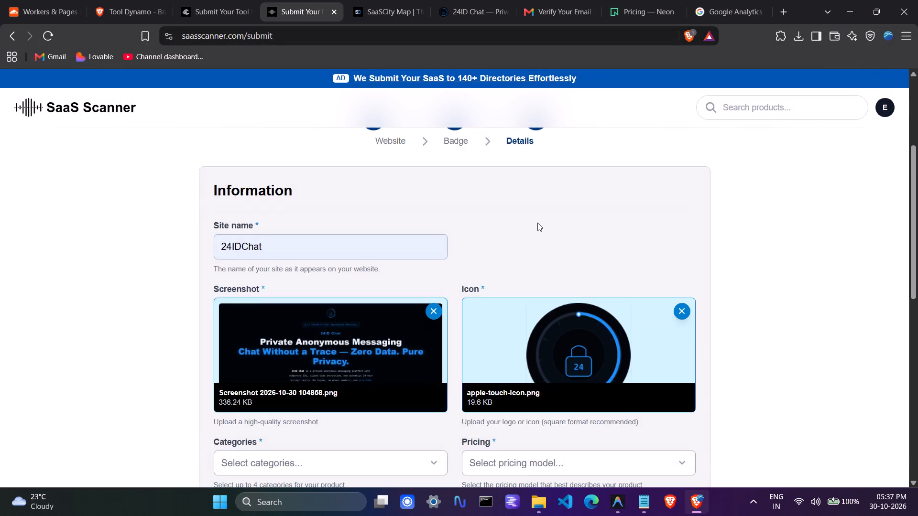
Assign the Dev Tools category to the product.
{"action": "scroll", "coordinate": [461, 233], "scroll_direction": "down", "scroll_amount": 3}
{"action": "left_click", "coordinate": [414, 273]}
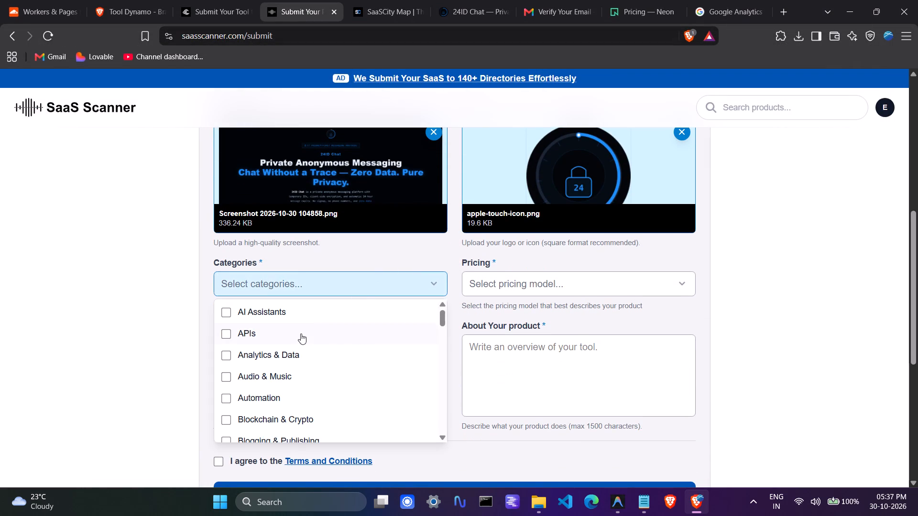
{"action": "scroll", "coordinate": [301, 333], "scroll_direction": "down", "scroll_amount": 2}
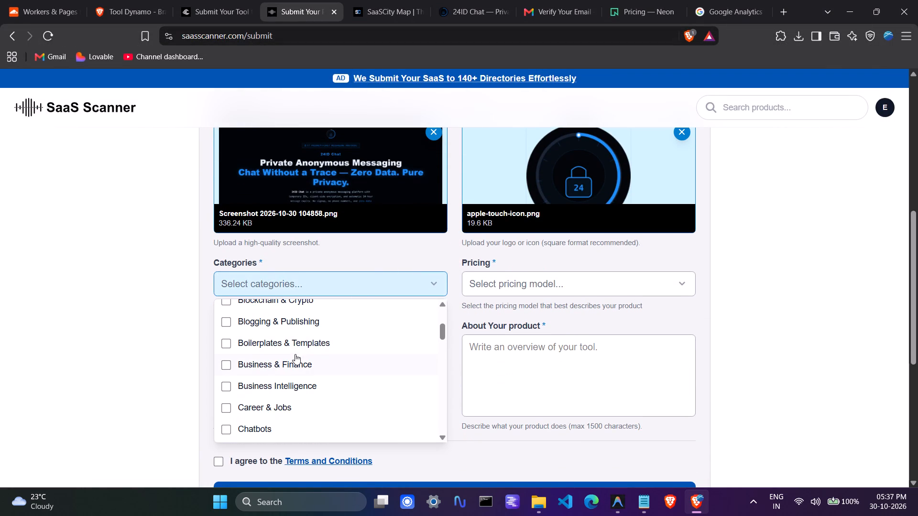
{"action": "scroll", "coordinate": [295, 354], "scroll_direction": "down", "scroll_amount": 2}
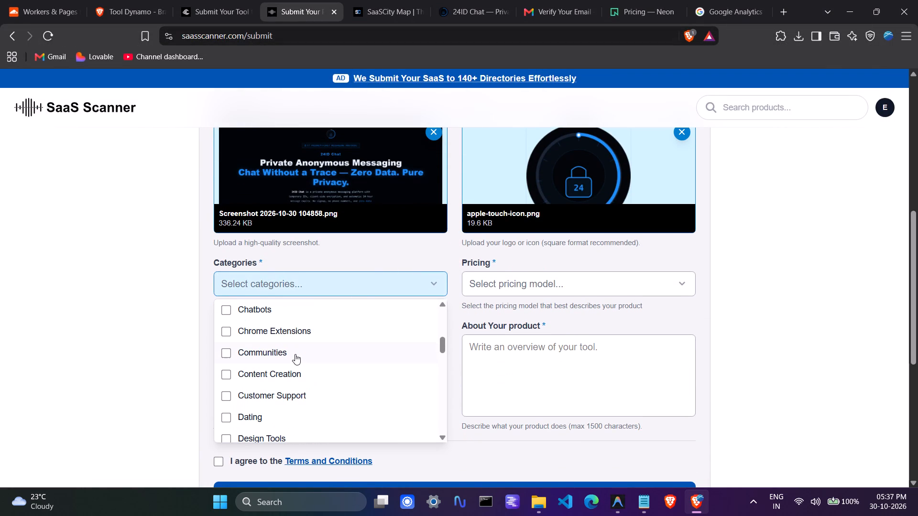
{"action": "scroll", "coordinate": [295, 354], "scroll_direction": "down", "scroll_amount": 1}
{"action": "left_click", "coordinate": [281, 392]}
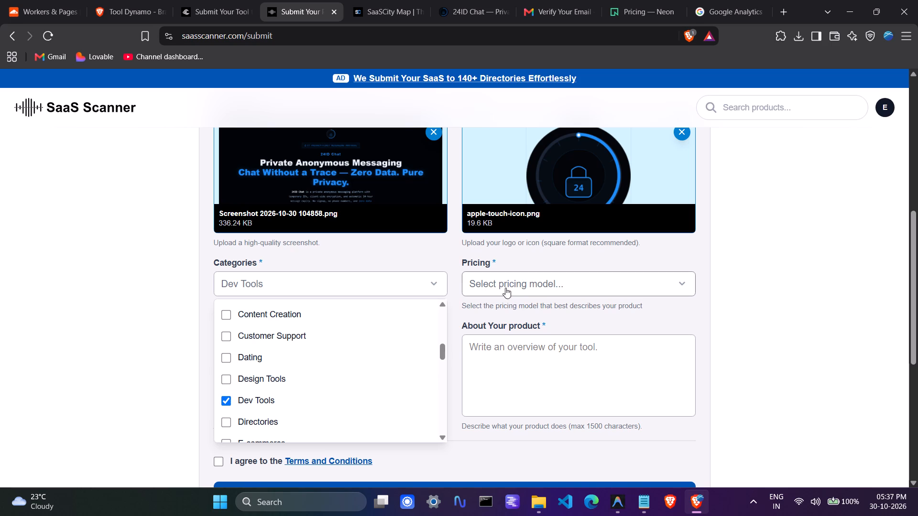
{"action": "left_click", "coordinate": [468, 322]}
Set the product's pricing model to Free.
{"action": "left_click", "coordinate": [486, 287]}
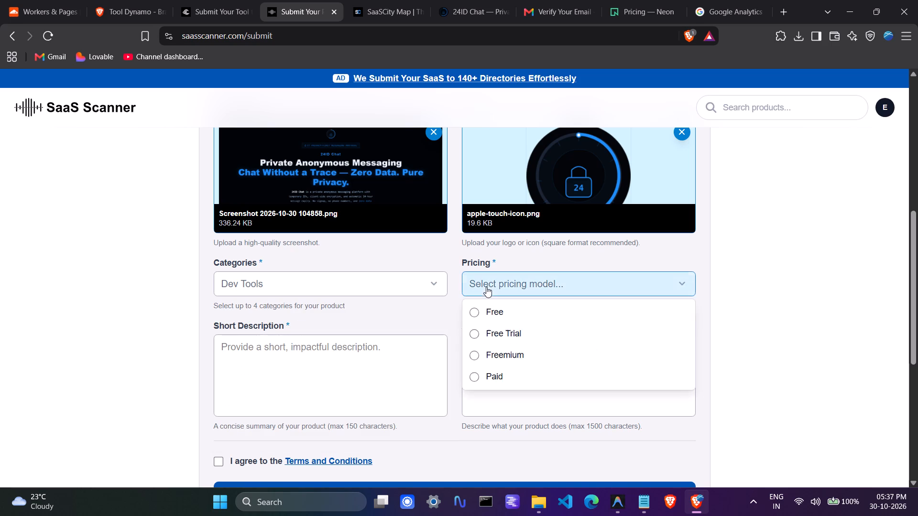
{"action": "left_click", "coordinate": [490, 310]}
Fill in the short description as "Chat without a trace: E2E encrypted, 24h auto-expiring IDs", reusing the previously copied tagline.
{"action": "left_click", "coordinate": [400, 333]}
{"action": "left_click", "coordinate": [398, 346]}
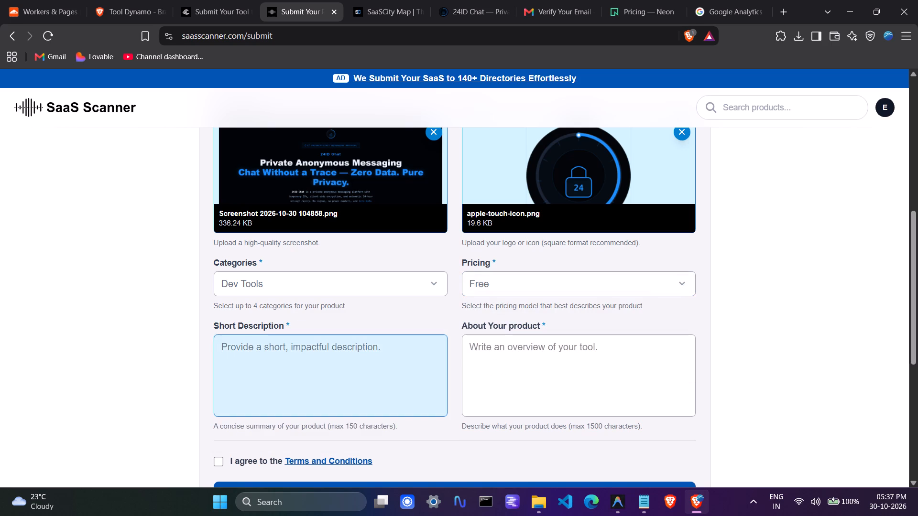
{"action": "key", "text": "super+v"}
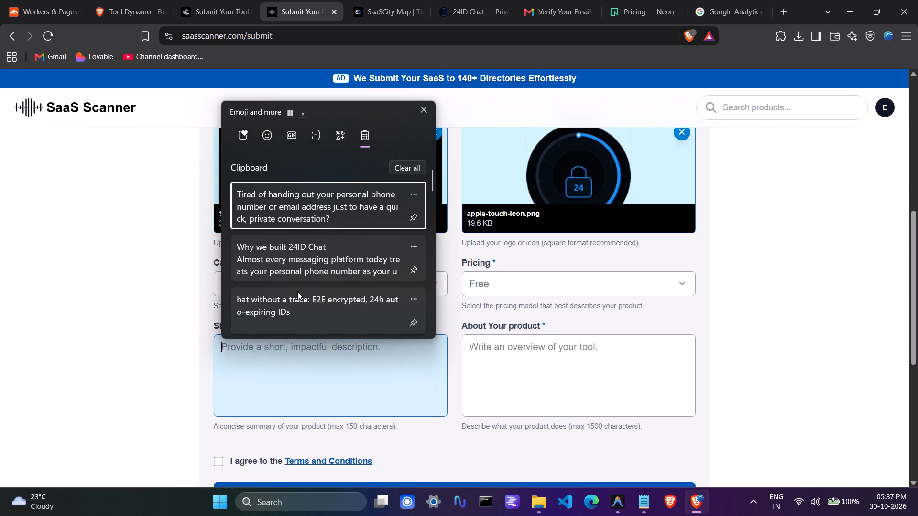
{"action": "left_click", "coordinate": [300, 308]}
{"action": "key", "text": "ctrl+v"}
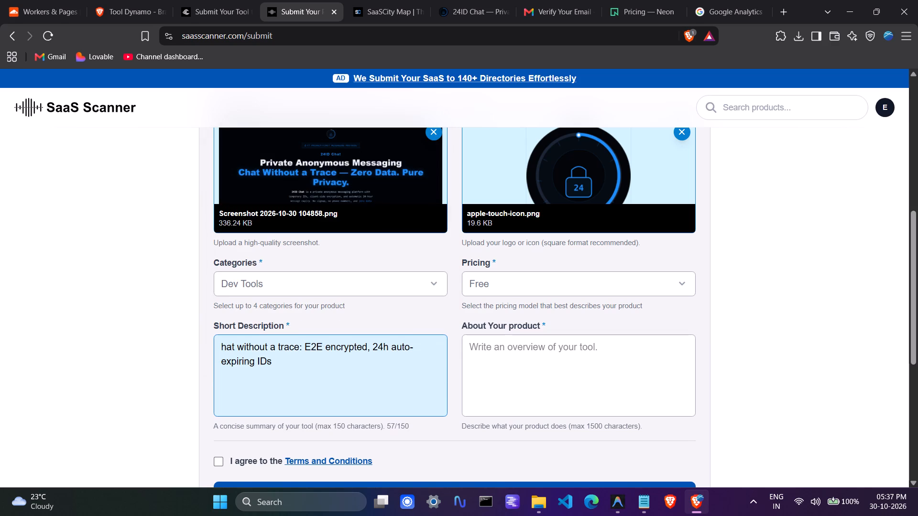
{"action": "left_click", "coordinate": [221, 348]}
{"action": "key", "text": "shift+c"}
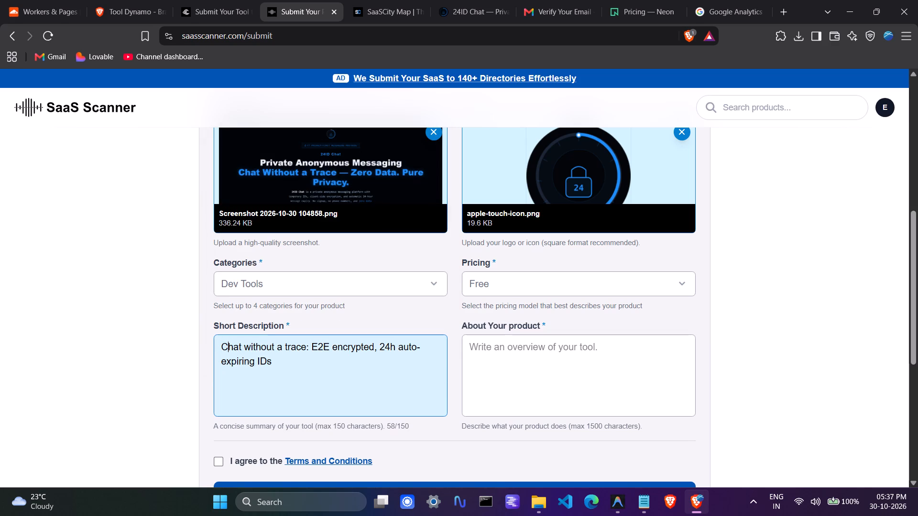
Fill in the About Your product overview with the previously copied text starting "Tired of handing out your personal phone number or email address".
{"action": "left_click", "coordinate": [536, 355]}
{"action": "key", "text": "super+v"}
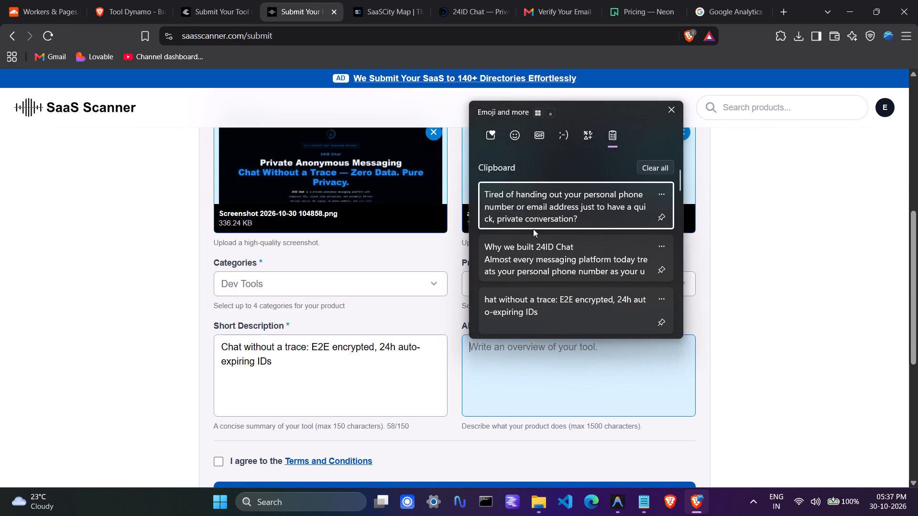
{"action": "left_click", "coordinate": [531, 193]}
{"action": "key", "text": "ctrl+v"}
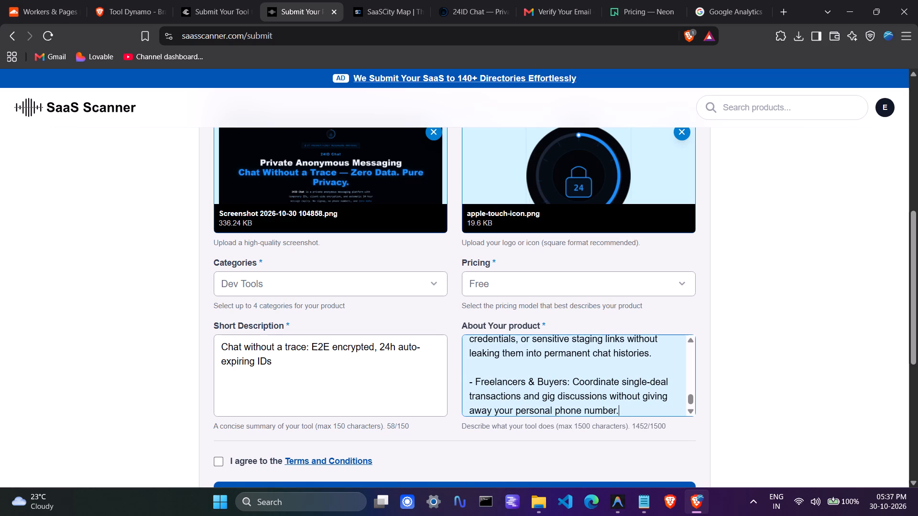
Agree to the Terms and Conditions and submit the product for review.
{"action": "scroll", "coordinate": [339, 359], "scroll_direction": "down", "scroll_amount": 1}
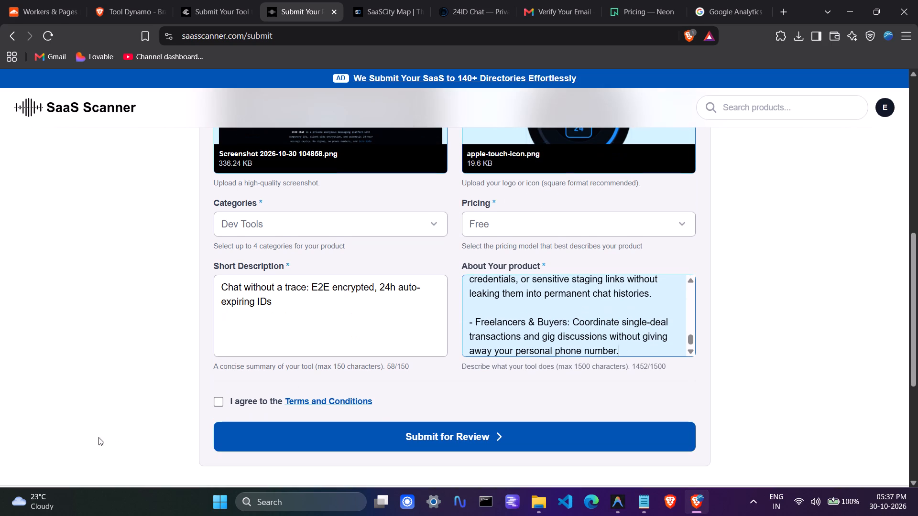
{"action": "left_click", "coordinate": [220, 404]}
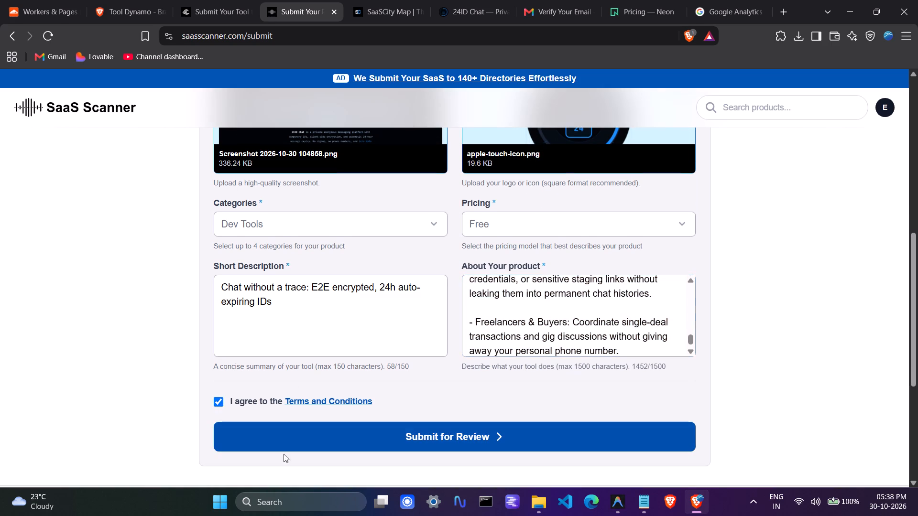
{"action": "left_click_drag", "start_coordinate": [306, 446], "coordinate": [301, 440]}
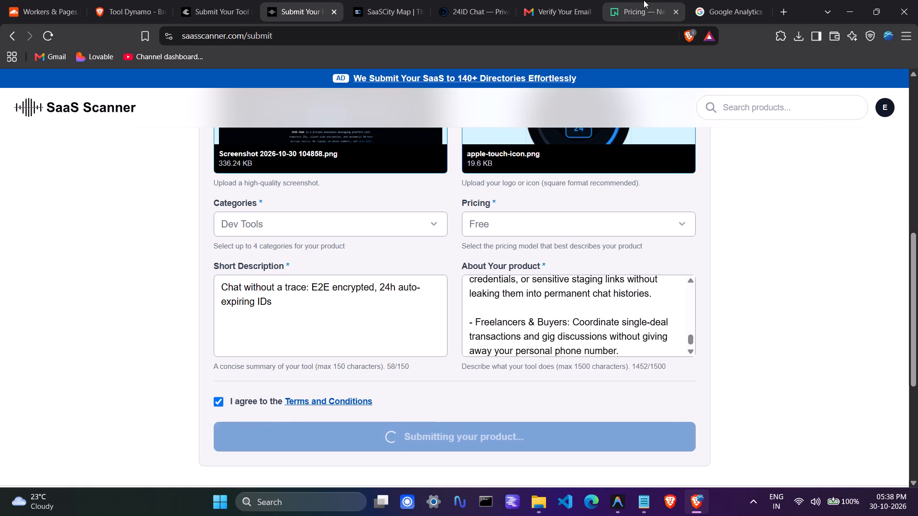
Close the Neon pricing page and go to Analytics from the Google Analytics developer site.
{"action": "left_click", "coordinate": [724, 0]}
{"action": "left_click", "coordinate": [673, 17]}
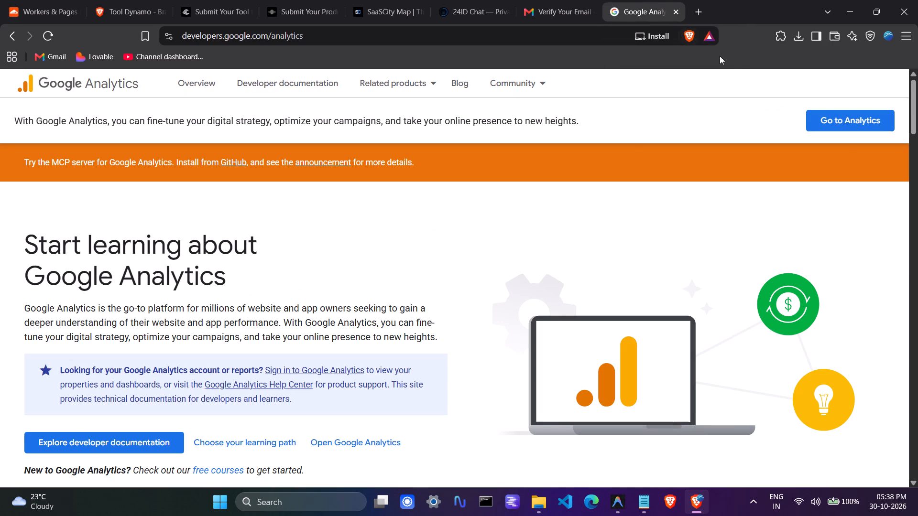
{"action": "left_click", "coordinate": [858, 112]}
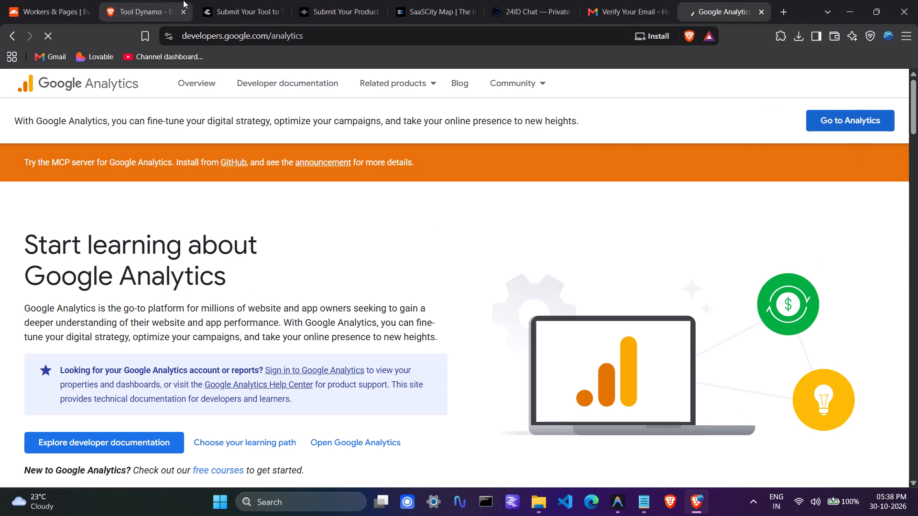
Check the progress of the SaaS Scanner submission, looking in on Google Analytics and the 24ID Chat home page in between.
{"action": "left_click", "coordinate": [305, 0]}
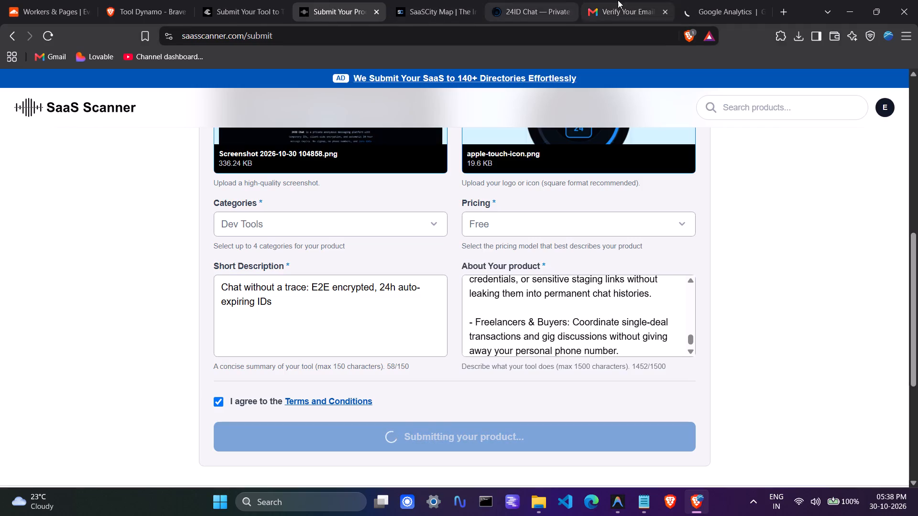
{"action": "left_click", "coordinate": [698, 0]}
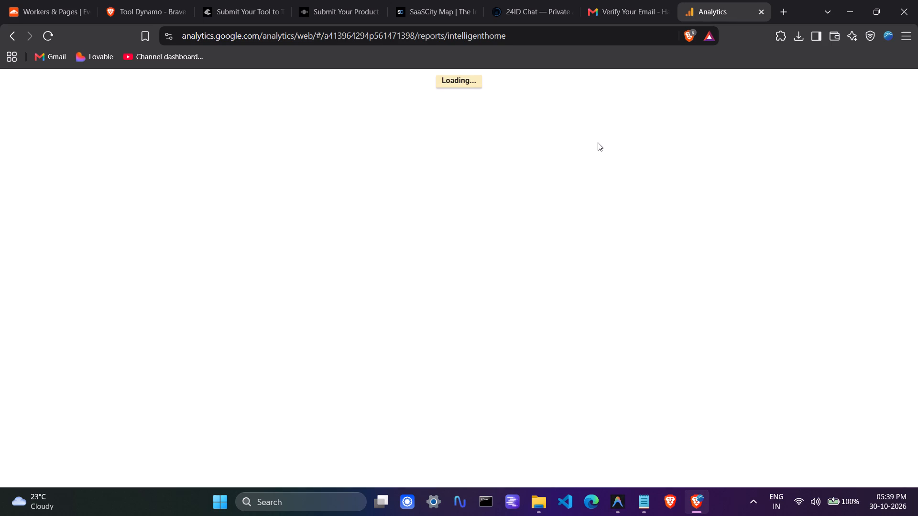
{"action": "left_click", "coordinate": [535, 0]}
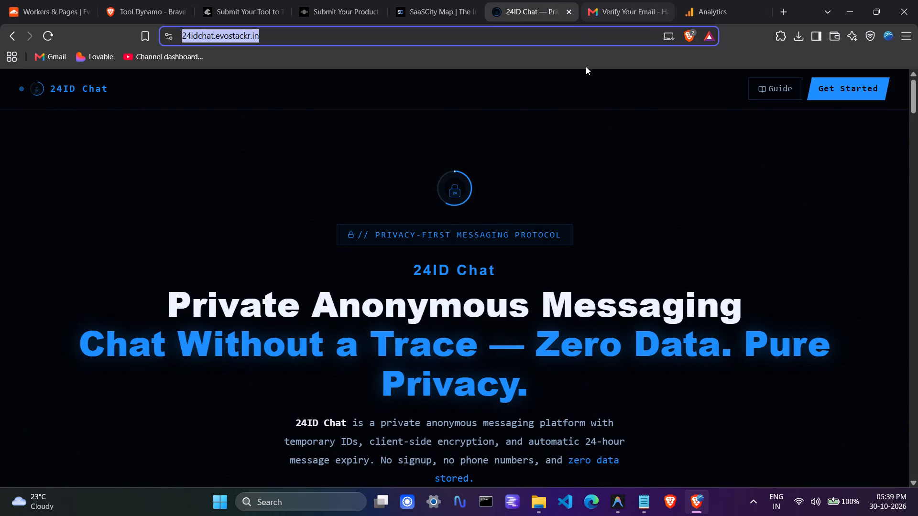
{"action": "left_click", "coordinate": [582, 76]}
{"action": "left_click", "coordinate": [368, 0]}
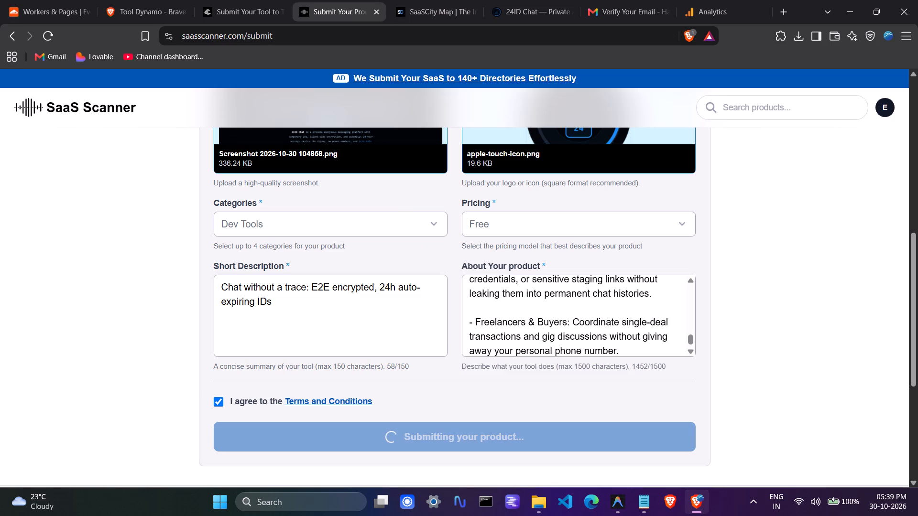
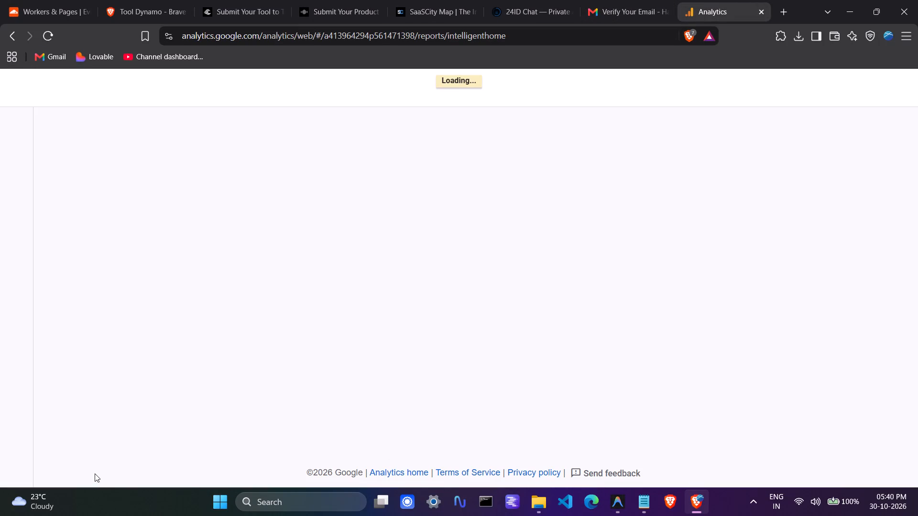
Follow the SaaS Scanner submission of 24IDChat through to its result page and close that page.
{"action": "left_click", "coordinate": [230, 0]}
{"action": "left_click", "coordinate": [306, 0]}
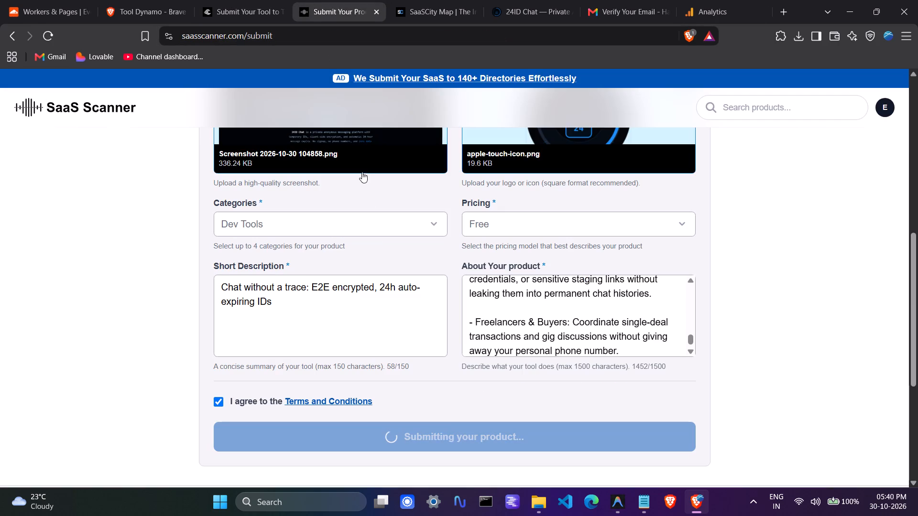
{"action": "scroll", "coordinate": [389, 253], "scroll_direction": "up", "scroll_amount": 8}
{"action": "scroll", "coordinate": [389, 253], "scroll_direction": "down", "scroll_amount": 5}
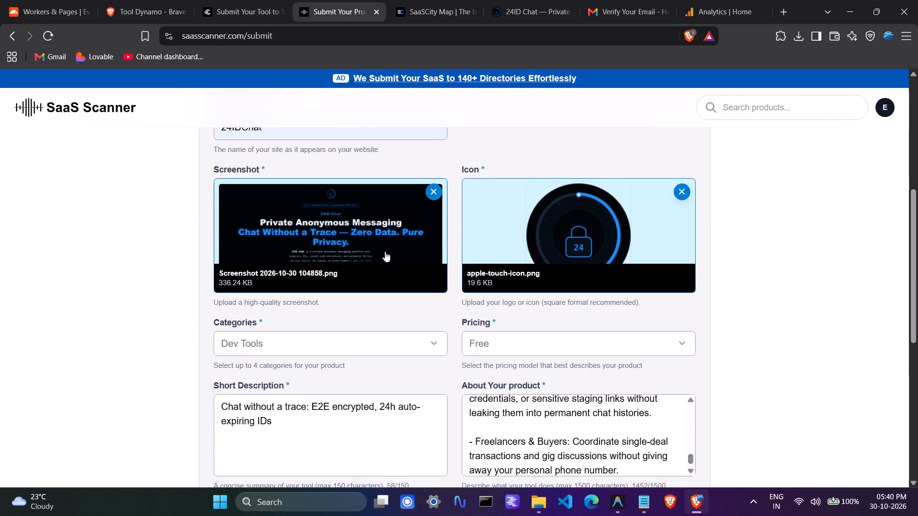
{"action": "scroll", "coordinate": [385, 251], "scroll_direction": "down", "scroll_amount": 2}
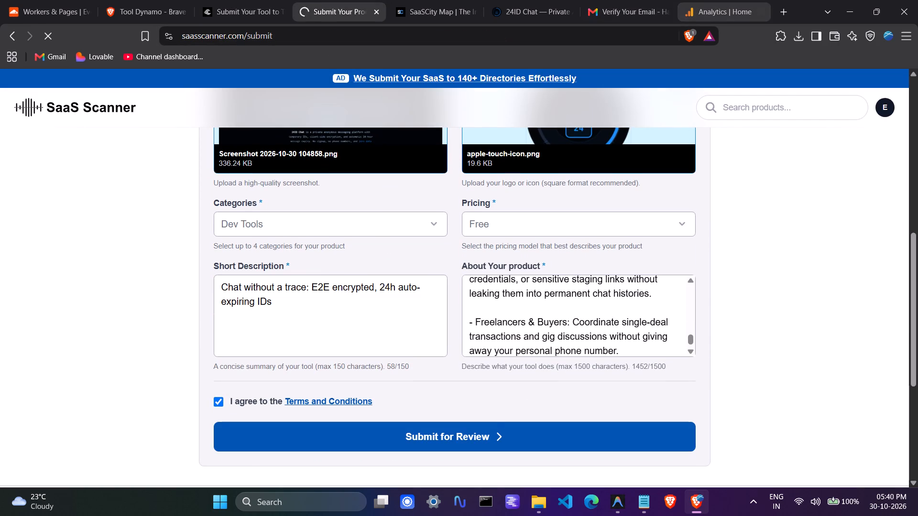
{"action": "scroll", "coordinate": [525, 262], "scroll_direction": "up", "scroll_amount": 5}
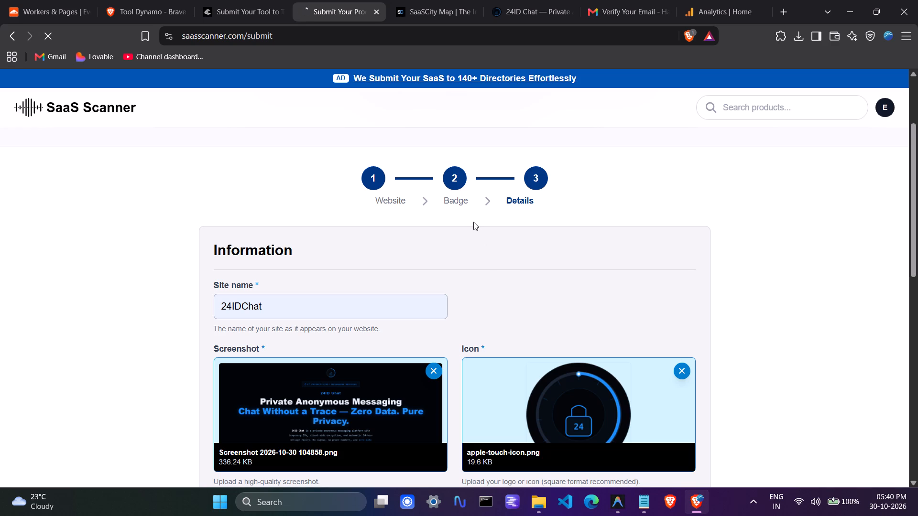
{"action": "left_click", "coordinate": [734, 0]}
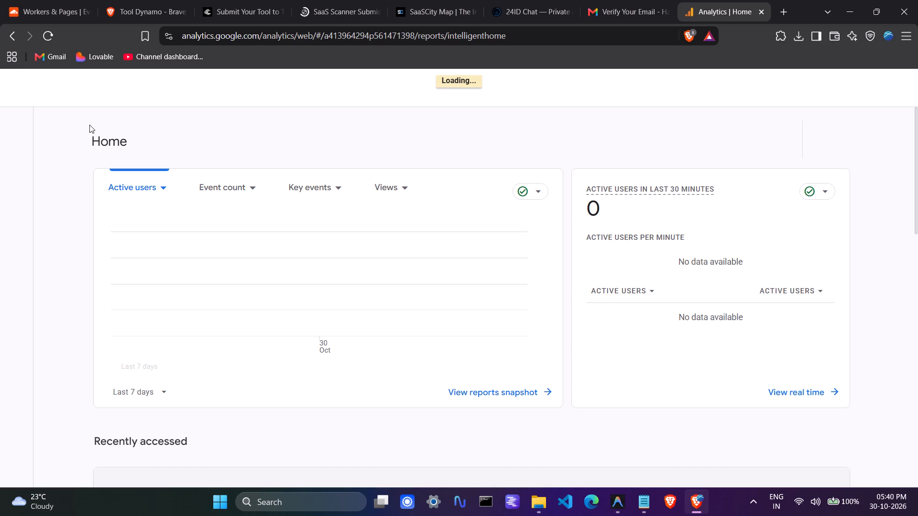
{"action": "left_click", "coordinate": [350, 0]}
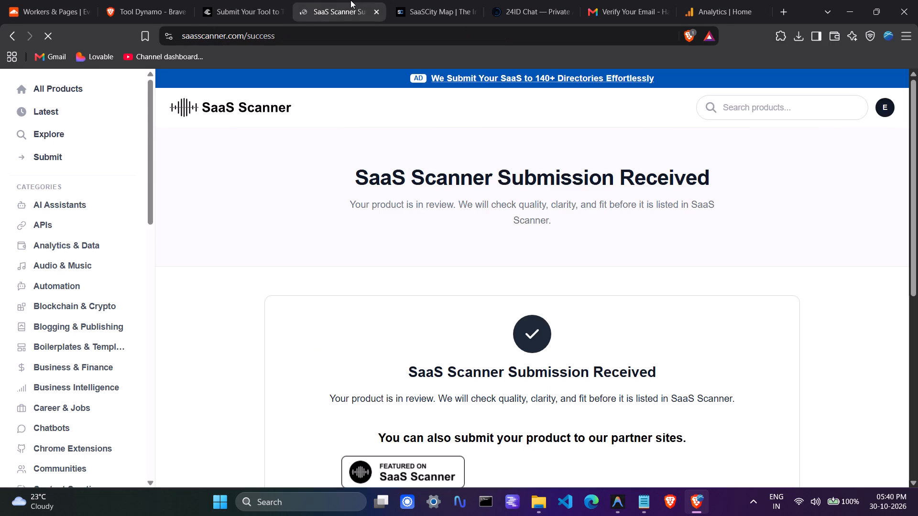
{"action": "scroll", "coordinate": [365, 162], "scroll_direction": "down", "scroll_amount": 1}
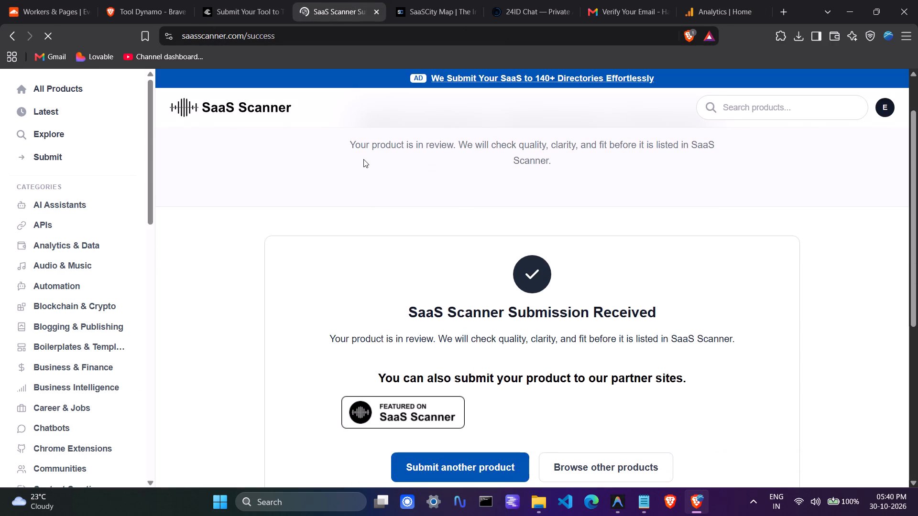
{"action": "left_click", "coordinate": [378, 13]}
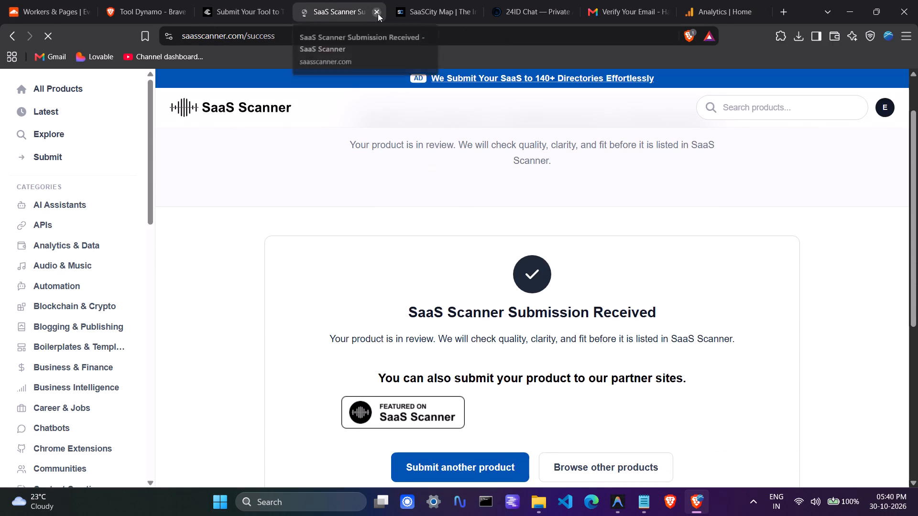
{"action": "left_click", "coordinate": [616, 6]}
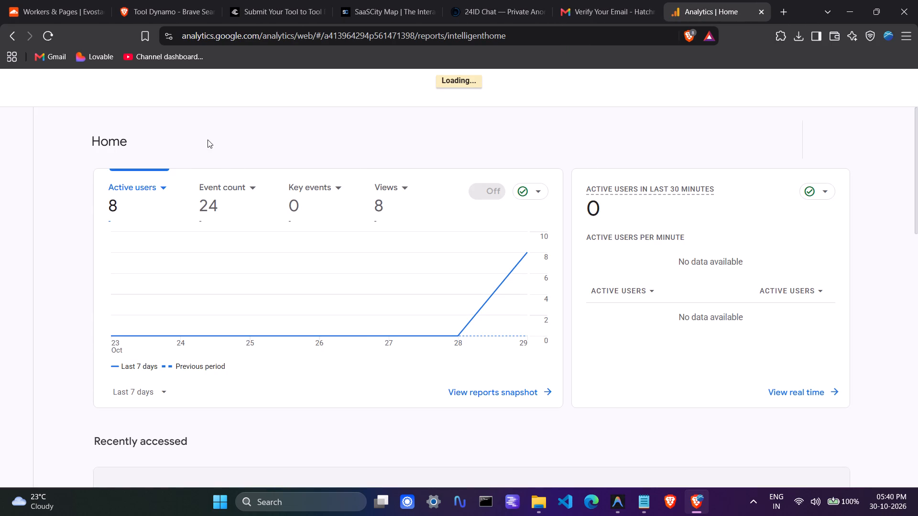
{"action": "scroll", "coordinate": [207, 153], "scroll_direction": "down", "scroll_amount": 2}
{"action": "left_click", "coordinate": [266, 0]}
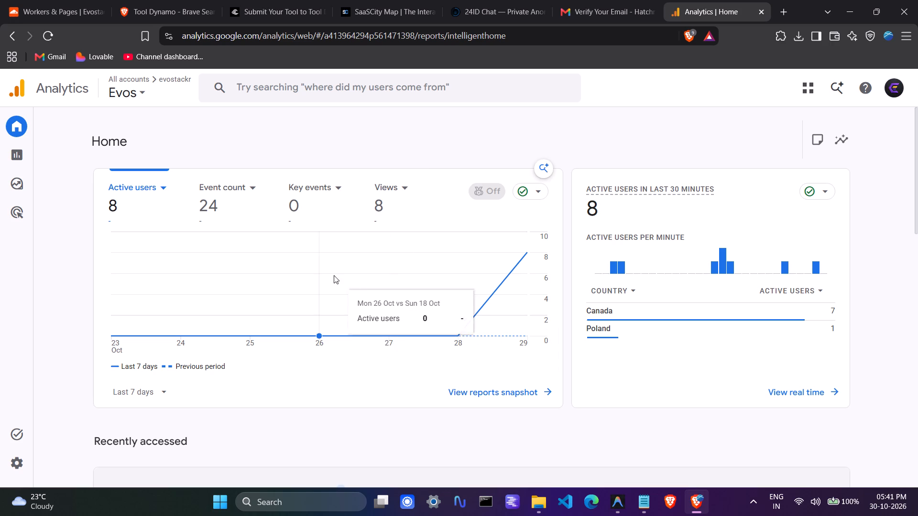
{"action": "scroll", "coordinate": [266, 238], "scroll_direction": "down", "scroll_amount": 6}
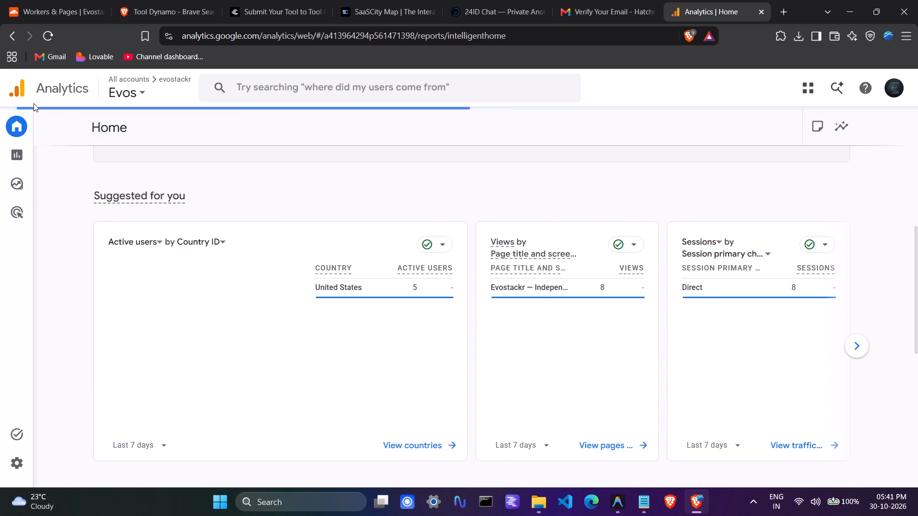
Go to the Analytics reports and request the Realtime overview report, looking over the snapshot templates meanwhile.
{"action": "left_click", "coordinate": [26, 149]}
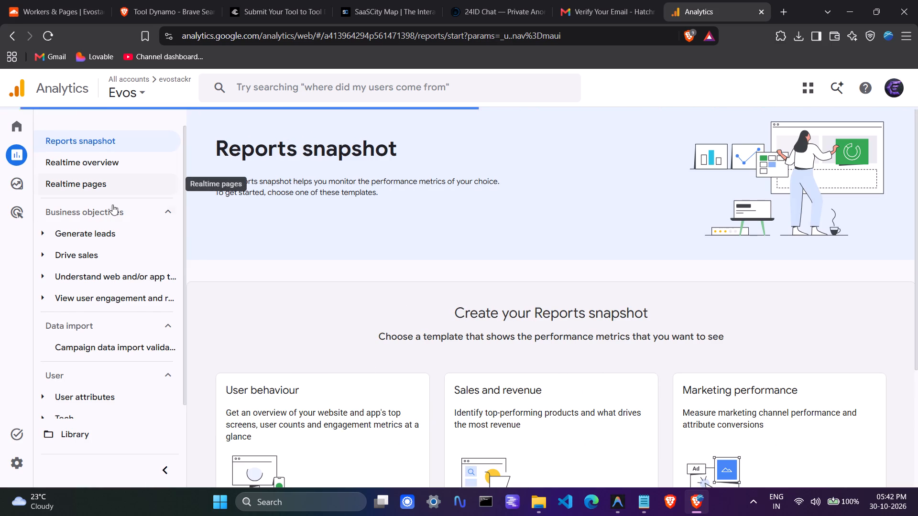
{"action": "left_click", "coordinate": [141, 179]}
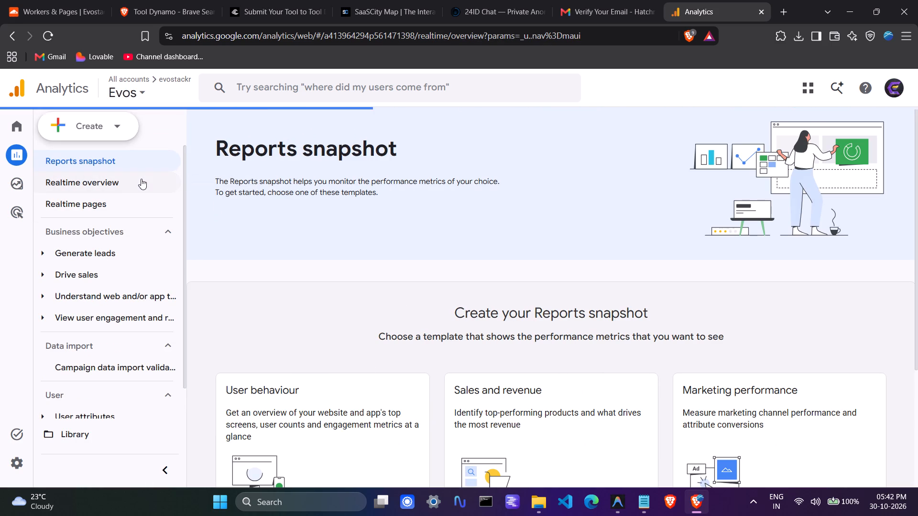
{"action": "scroll", "coordinate": [285, 344], "scroll_direction": "down", "scroll_amount": 4}
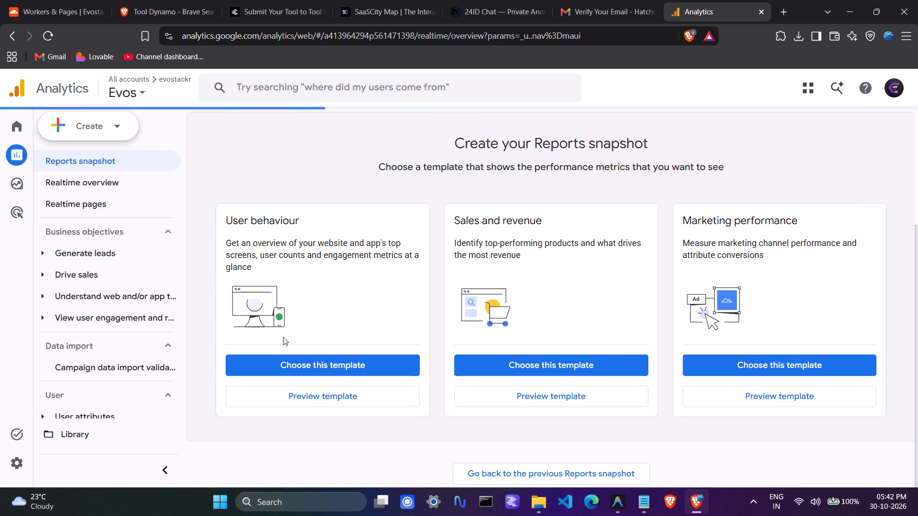
{"action": "scroll", "coordinate": [281, 318], "scroll_direction": "up", "scroll_amount": 5}
{"action": "left_click", "coordinate": [504, 0]}
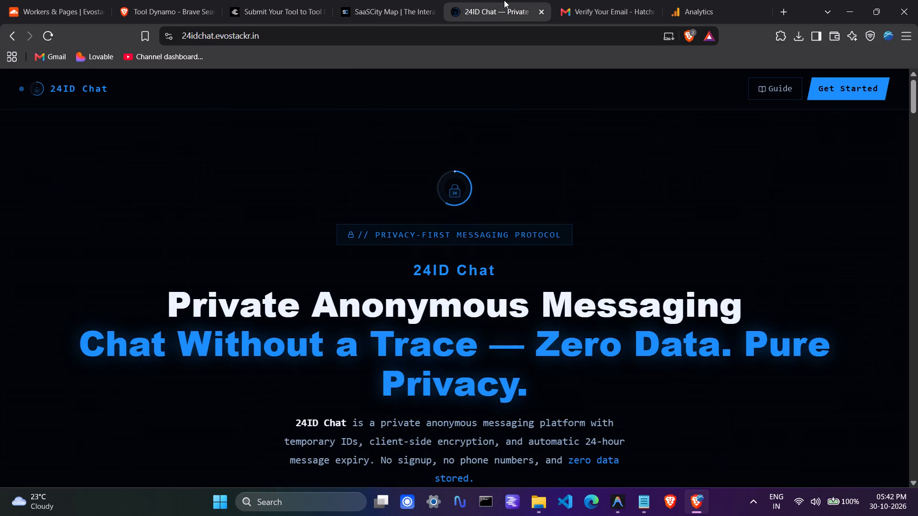
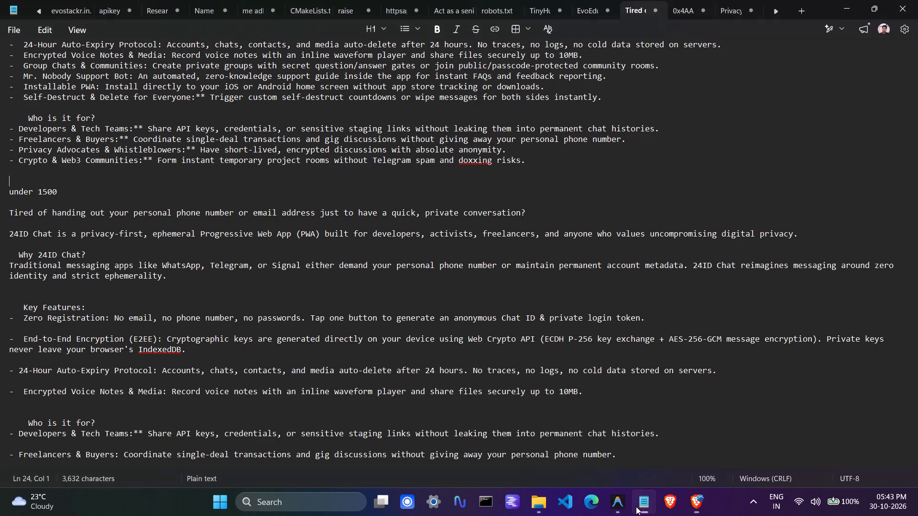
Switch to Brave, reload the 24ID Chat home page and examine its Featured & Verified Across Directories section.
{"action": "left_click", "coordinate": [702, 493]}
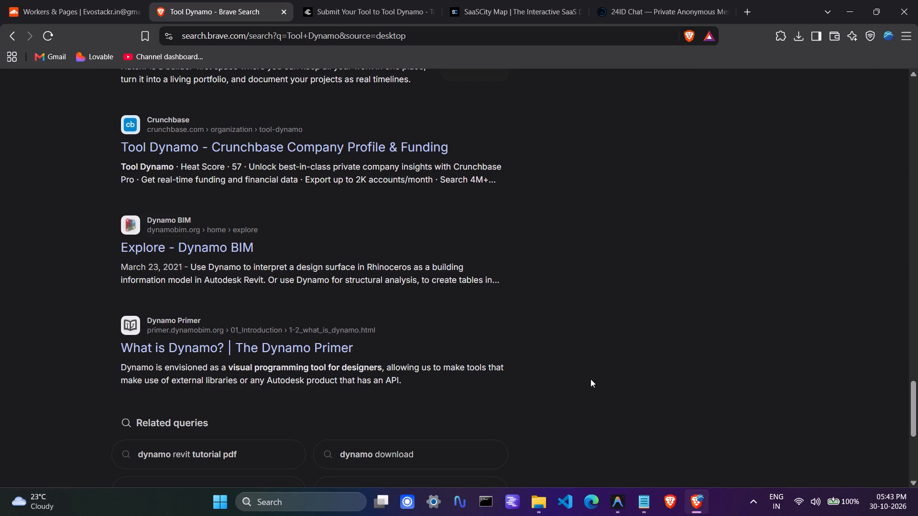
{"action": "left_click", "coordinate": [633, 5]}
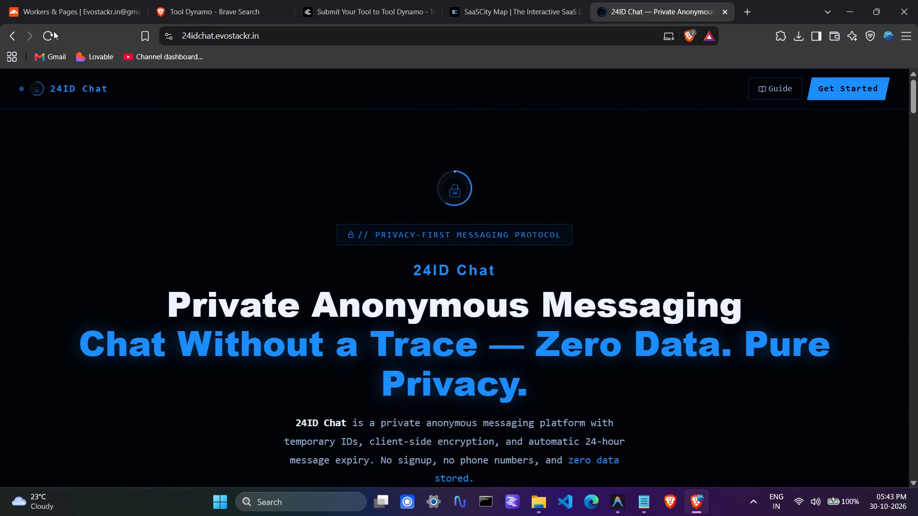
{"action": "left_click", "coordinate": [49, 33]}
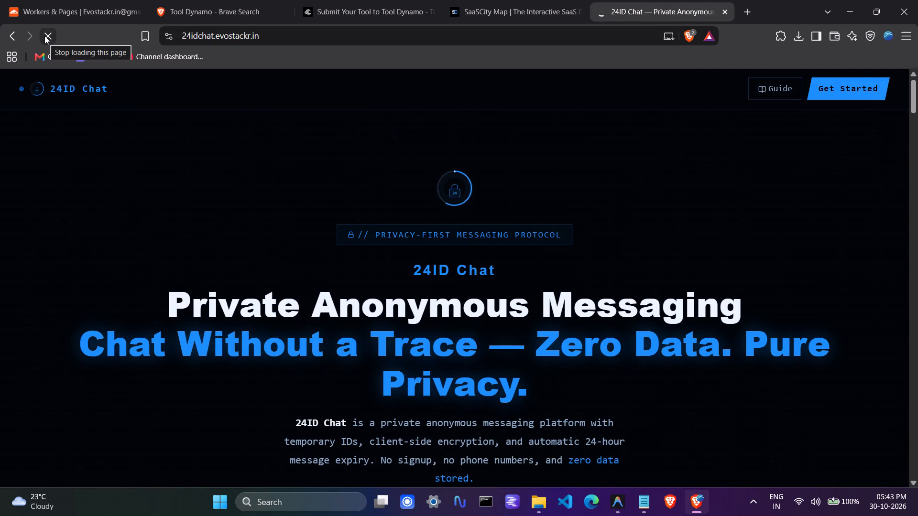
{"action": "scroll", "coordinate": [92, 127], "scroll_direction": "down", "scroll_amount": 6}
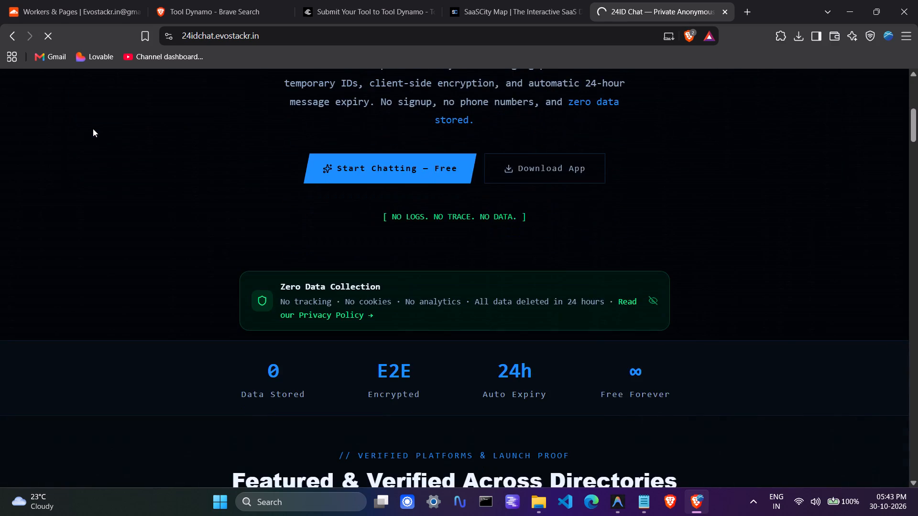
{"action": "scroll", "coordinate": [93, 129], "scroll_direction": "down", "scroll_amount": 4}
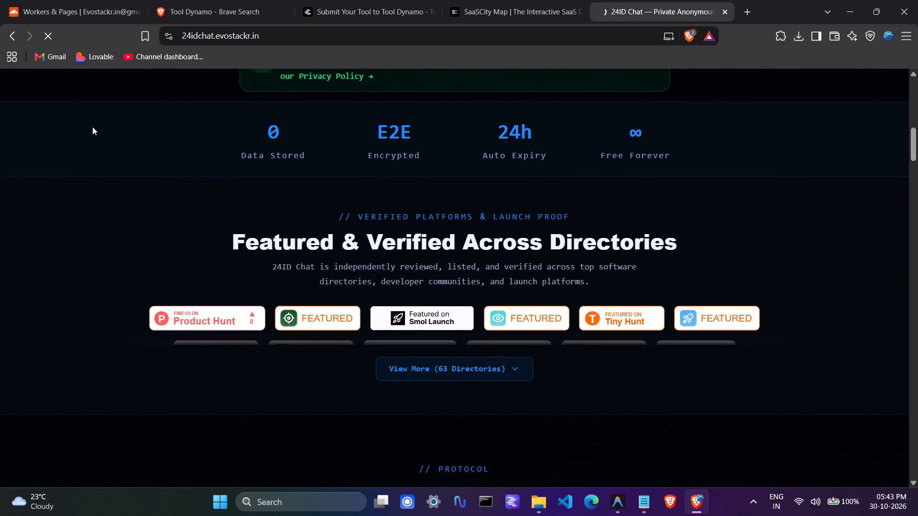
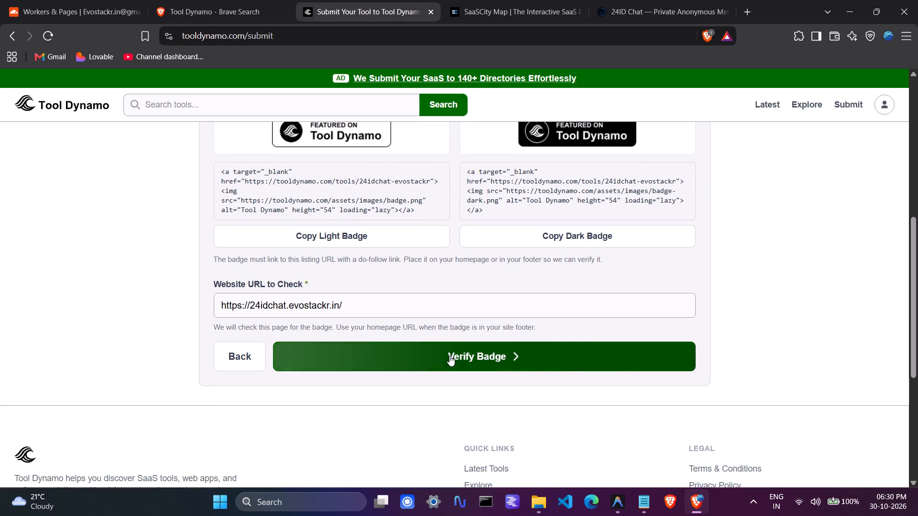
Have SaaSCity check the site for its badge, force-reload the 24ID Chat homepage meanwhile, and submit the SaaSCity launch.
{"action": "left_click", "coordinate": [491, 0]}
{"action": "left_click", "coordinate": [469, 340]}
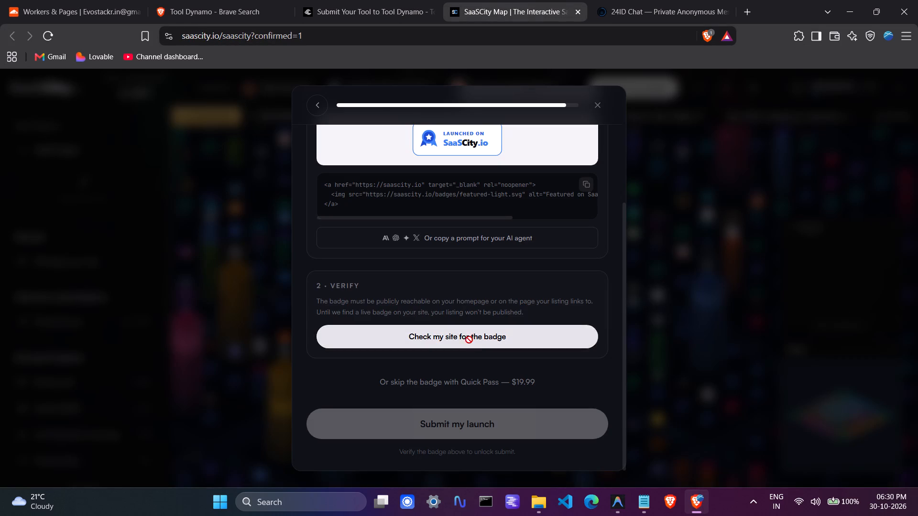
{"action": "left_click", "coordinate": [653, 0]}
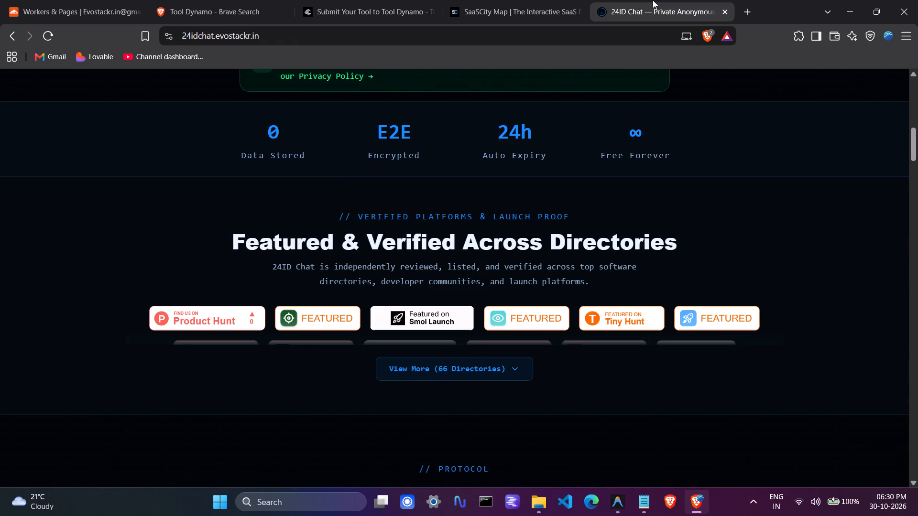
{"action": "key", "text": "ctrl+F5"}
{"action": "left_click", "coordinate": [546, 0]}
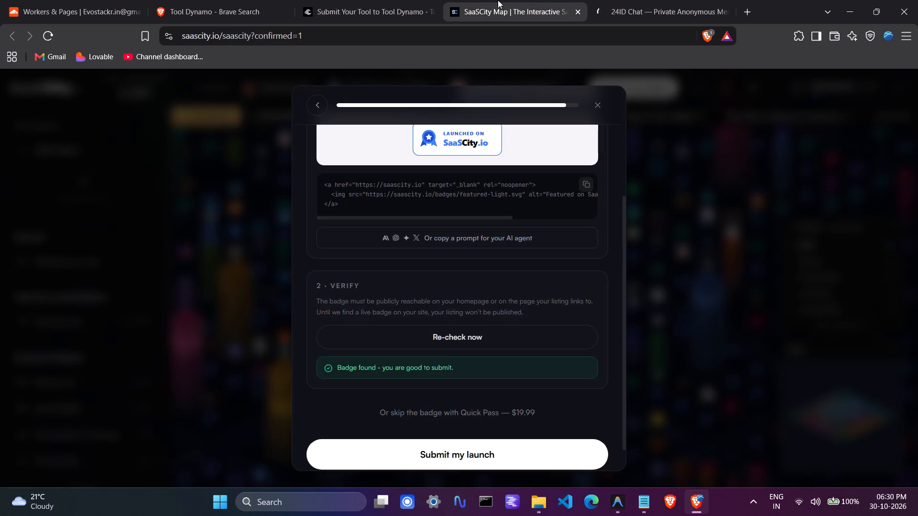
{"action": "scroll", "coordinate": [488, 323], "scroll_direction": "down", "scroll_amount": 2}
{"action": "left_click", "coordinate": [502, 427]}
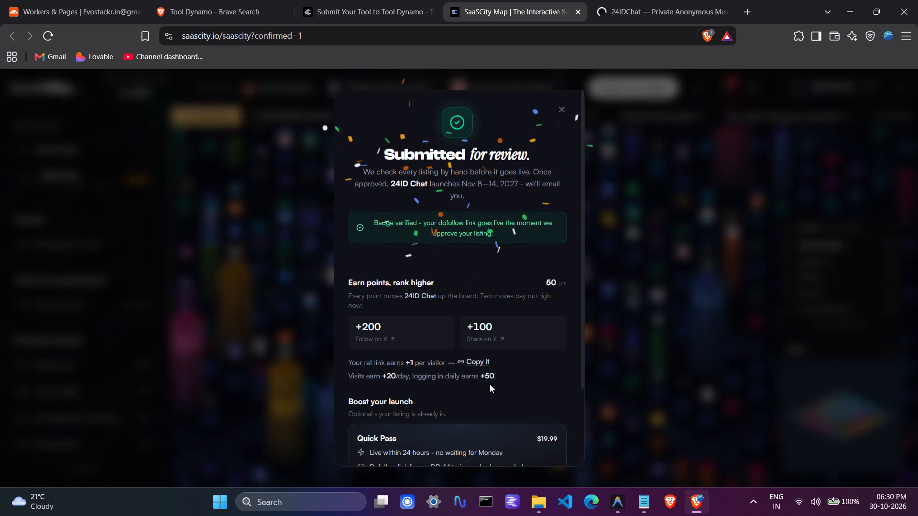
Claim SaaSCity's Share on X and Follow on X points, copy the referral link, and look in on the opened X pages.
{"action": "scroll", "coordinate": [483, 343], "scroll_direction": "down", "scroll_amount": 2}
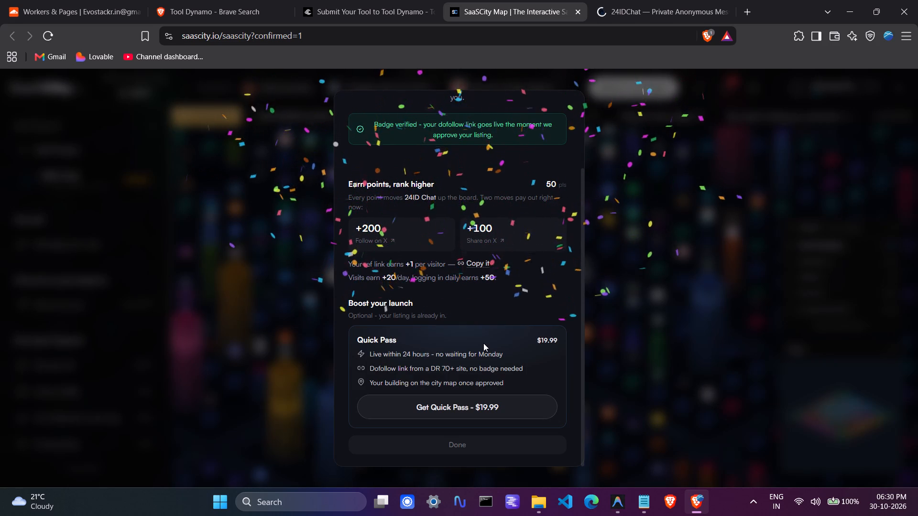
{"action": "left_click", "coordinate": [484, 220]}
{"action": "left_click", "coordinate": [465, 6]}
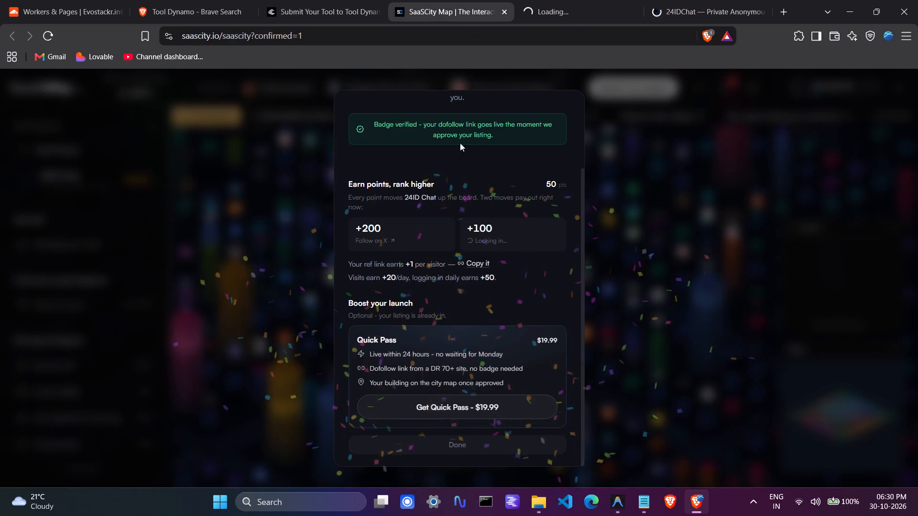
{"action": "left_click", "coordinate": [411, 230]}
{"action": "left_click", "coordinate": [422, 0]}
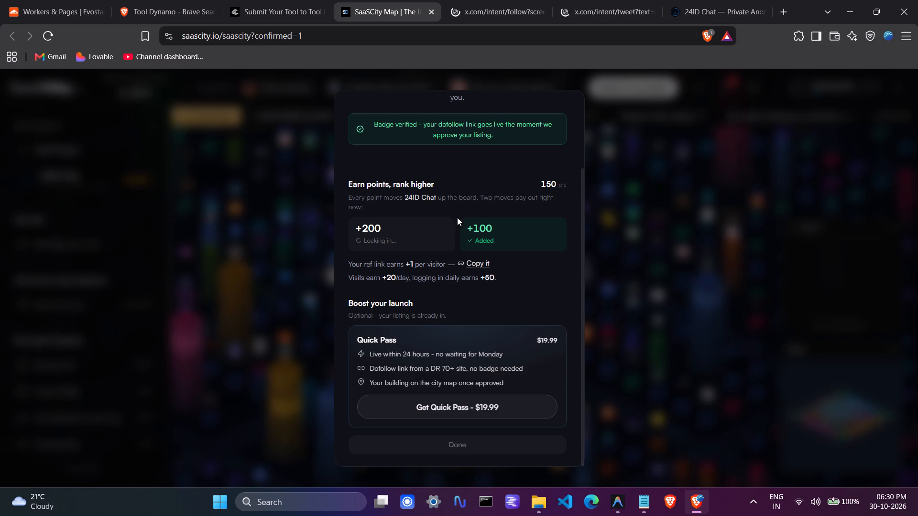
{"action": "left_click", "coordinate": [474, 264]}
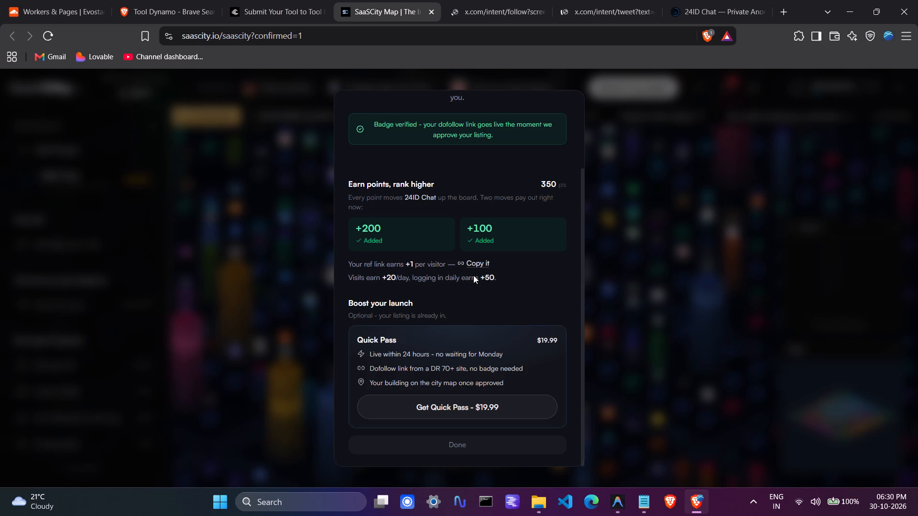
{"action": "left_click", "coordinate": [466, 0]}
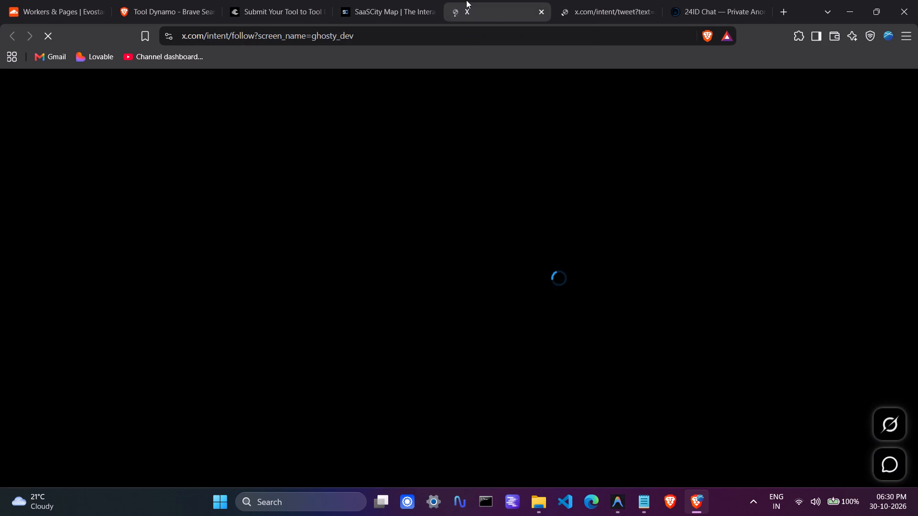
{"action": "left_click", "coordinate": [571, 6]}
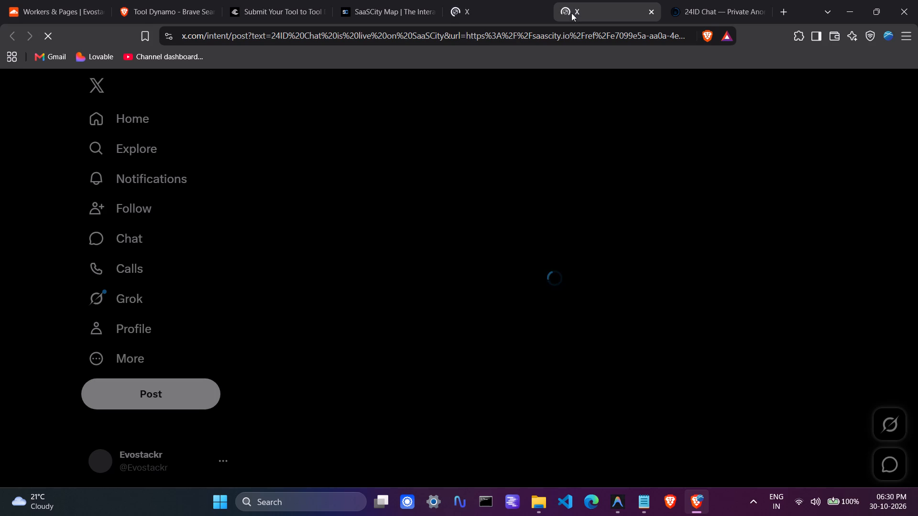
{"action": "left_click", "coordinate": [471, 0]}
{"action": "left_click", "coordinate": [414, 0]}
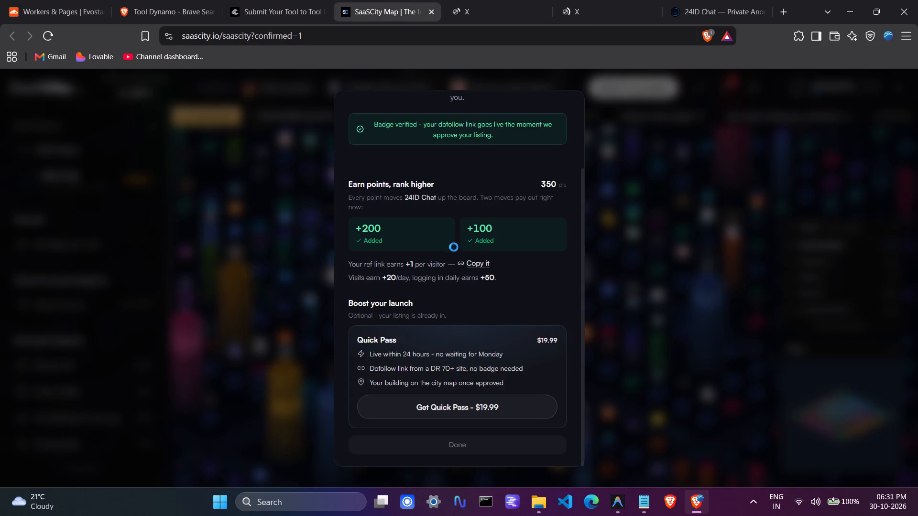
Open web.whatsapp.com in a new tab.
{"action": "left_click", "coordinate": [785, 11]}
{"action": "key", "text": "w"}
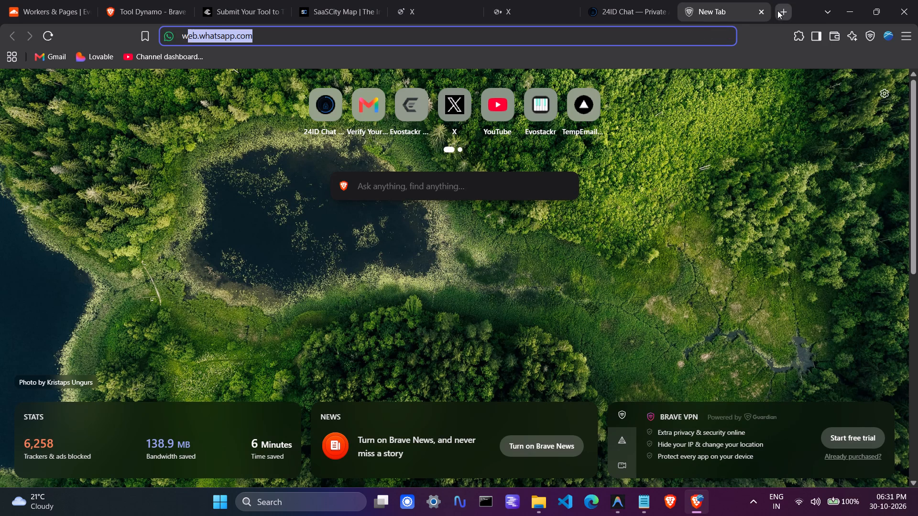
{"action": "key", "text": "Return"}
Return to SaaSCity and finish the submission confirmation for 24ID Chat without the Quick Pass.
{"action": "left_click", "coordinate": [361, 0]}
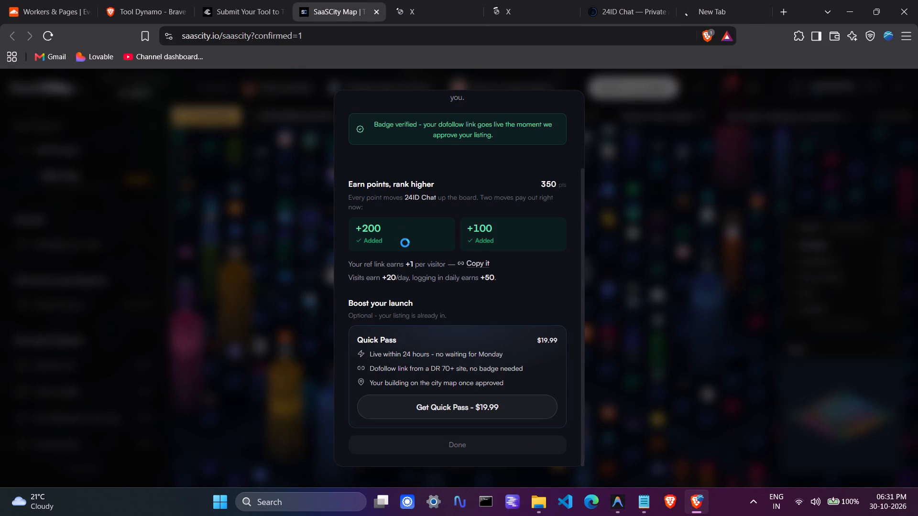
{"action": "scroll", "coordinate": [405, 243], "scroll_direction": "down", "scroll_amount": 2}
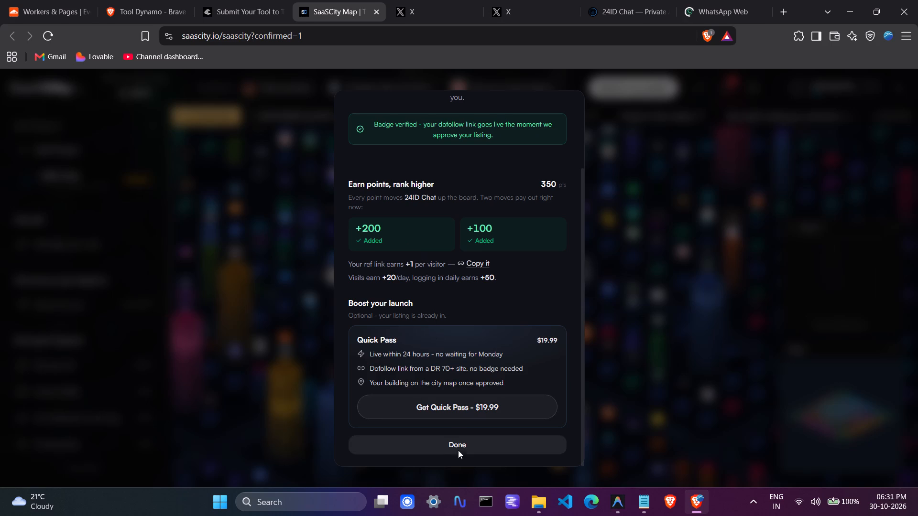
{"action": "scroll", "coordinate": [470, 240], "scroll_direction": "down", "scroll_amount": 2}
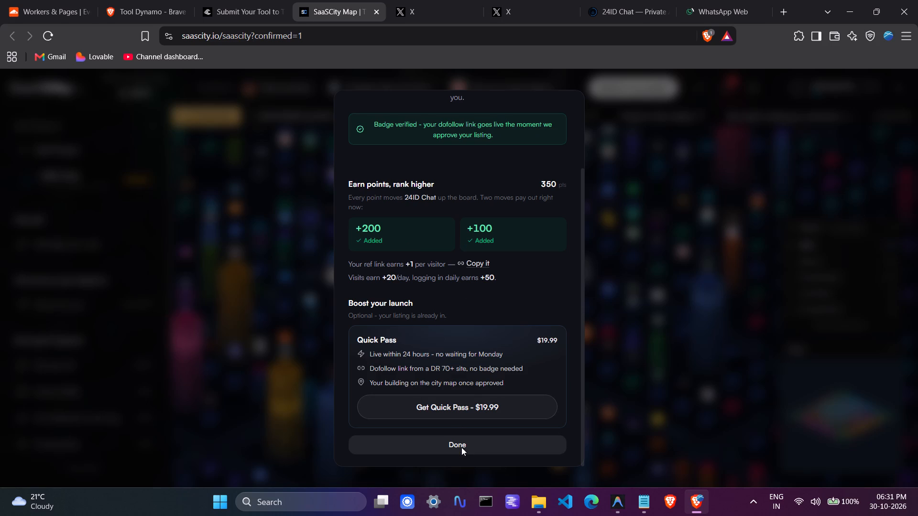
{"action": "left_click", "coordinate": [461, 447]}
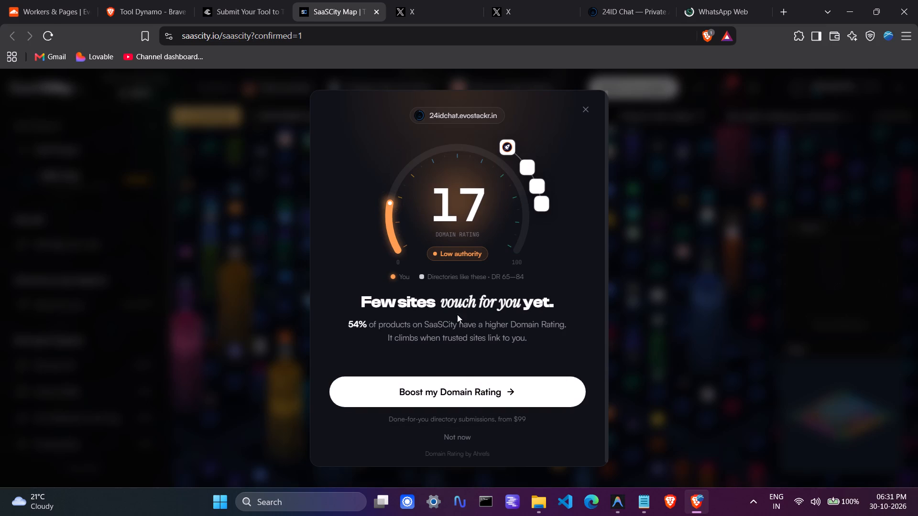
View SaaSCity's Domain Rating boost offer and open the tinylaunch, goodaitools and viesearch directory logos in separate tabs.
{"action": "left_click", "coordinate": [469, 403]}
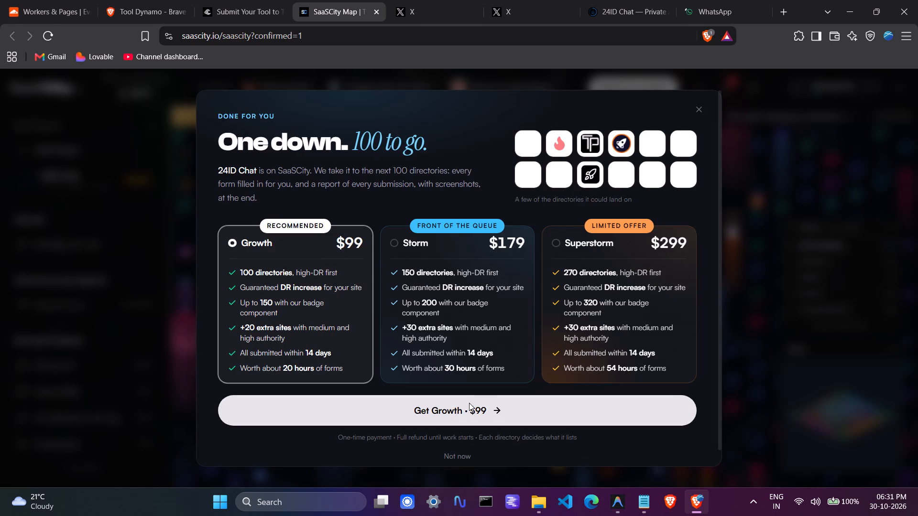
{"action": "left_click", "coordinate": [471, 450]}
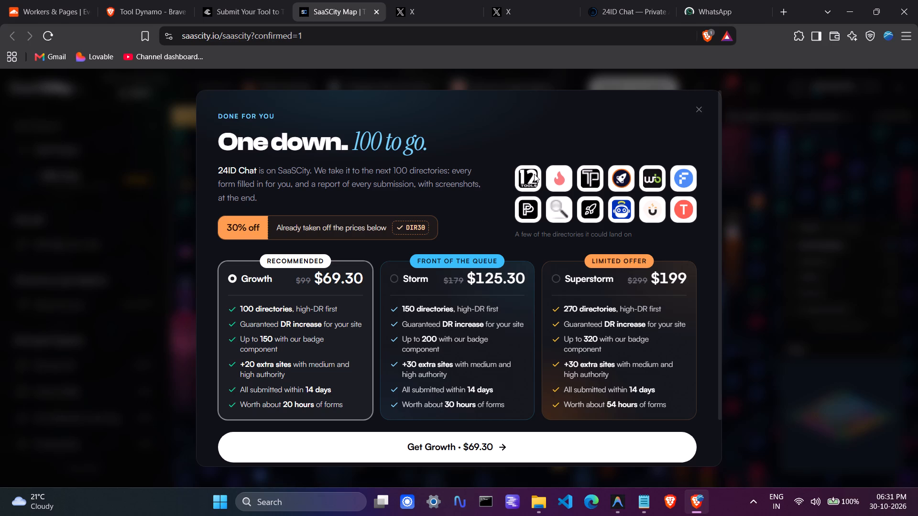
{"action": "left_click", "coordinate": [590, 181]}
{"action": "right_click", "coordinate": [592, 208]}
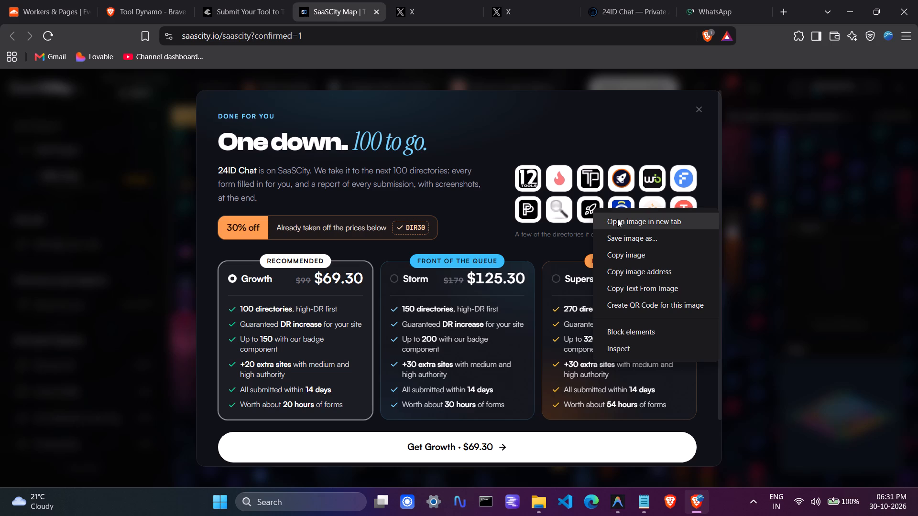
{"action": "left_click", "coordinate": [617, 219]}
{"action": "right_click", "coordinate": [617, 209]}
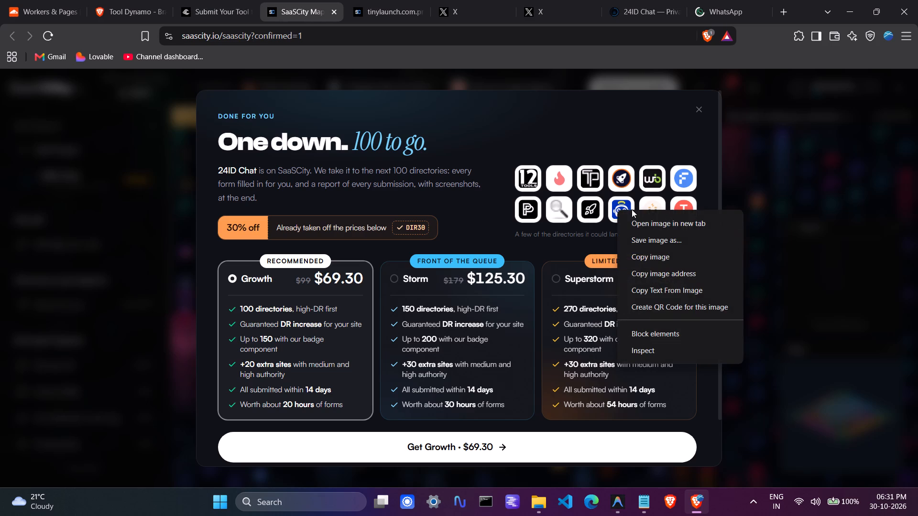
{"action": "left_click", "coordinate": [635, 216]}
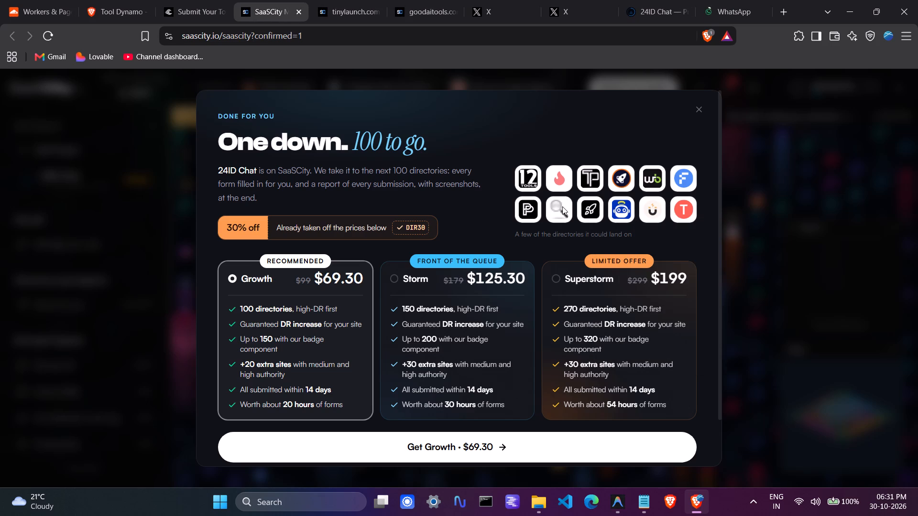
{"action": "right_click", "coordinate": [562, 207]}
{"action": "left_click", "coordinate": [576, 221]}
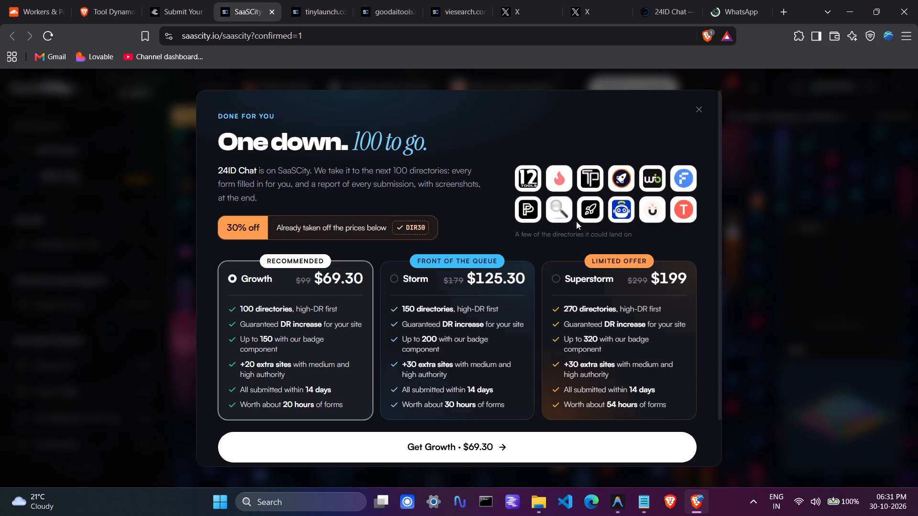
Look at the opened directory logos, close their three tabs, and dismiss SaaSCity's done-for-you directory offer.
{"action": "left_click", "coordinate": [396, 0]}
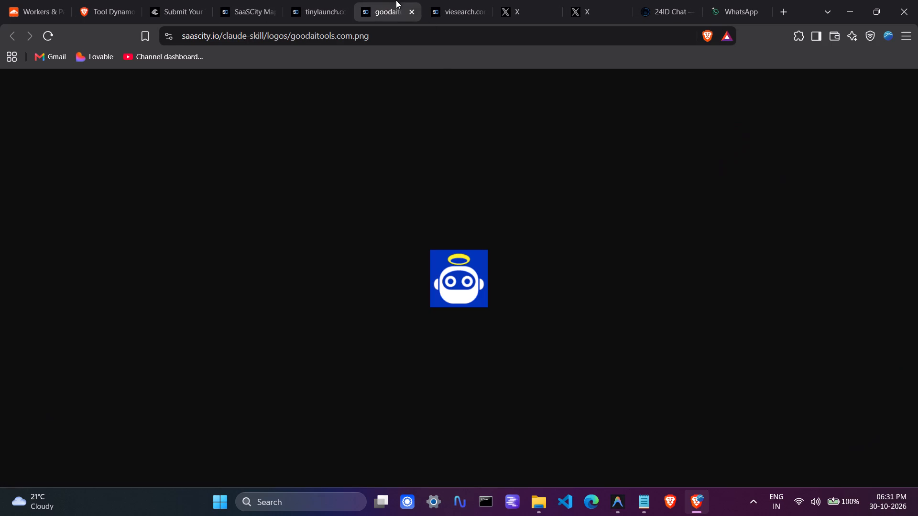
{"action": "left_click", "coordinate": [414, 16]}
{"action": "left_click", "coordinate": [414, 16]}
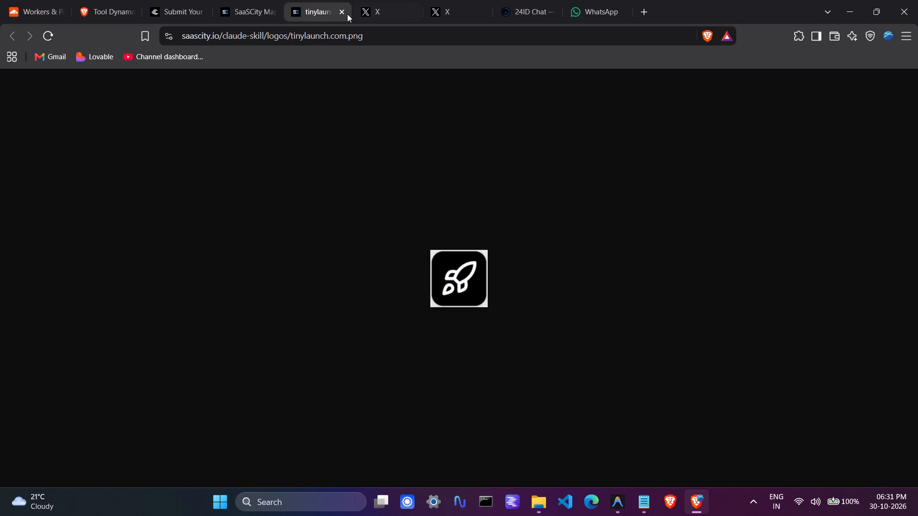
{"action": "left_click", "coordinate": [345, 14]}
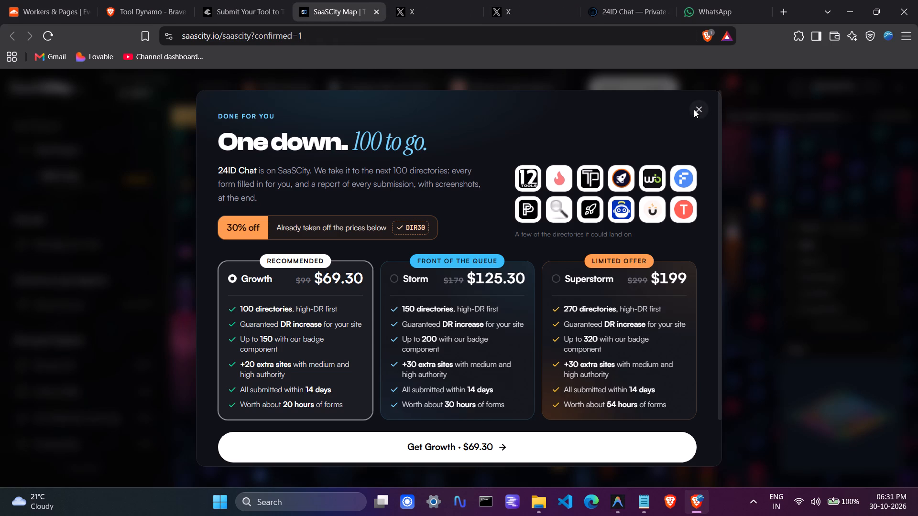
{"action": "left_click", "coordinate": [694, 109]}
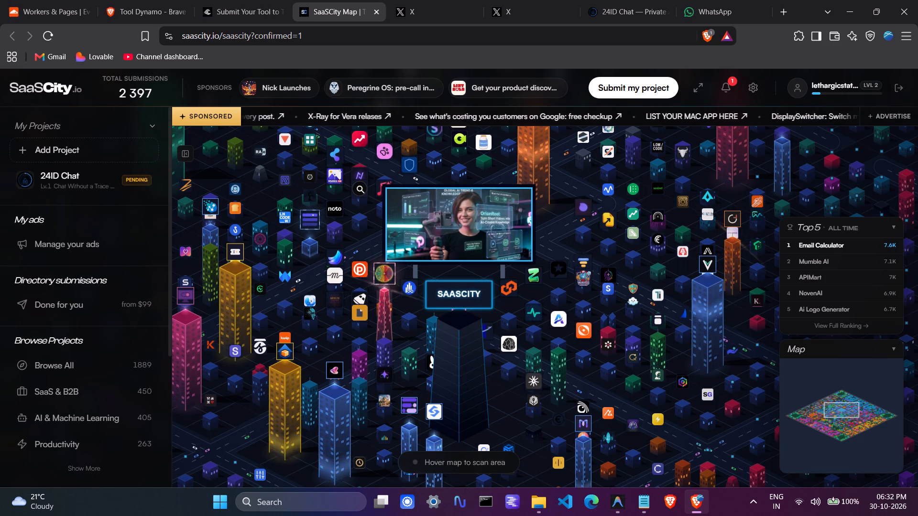
Examine the SaaSCity map, from the wider city to the buildings around the central SaaSCity tower.
{"action": "scroll", "coordinate": [579, 200], "scroll_direction": "down", "scroll_amount": 4}
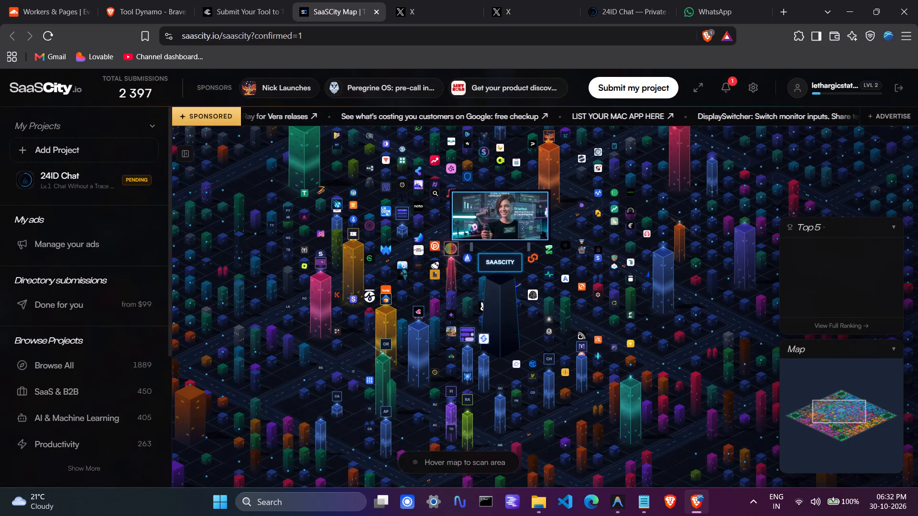
{"action": "scroll", "coordinate": [579, 200], "scroll_direction": "down", "scroll_amount": 6}
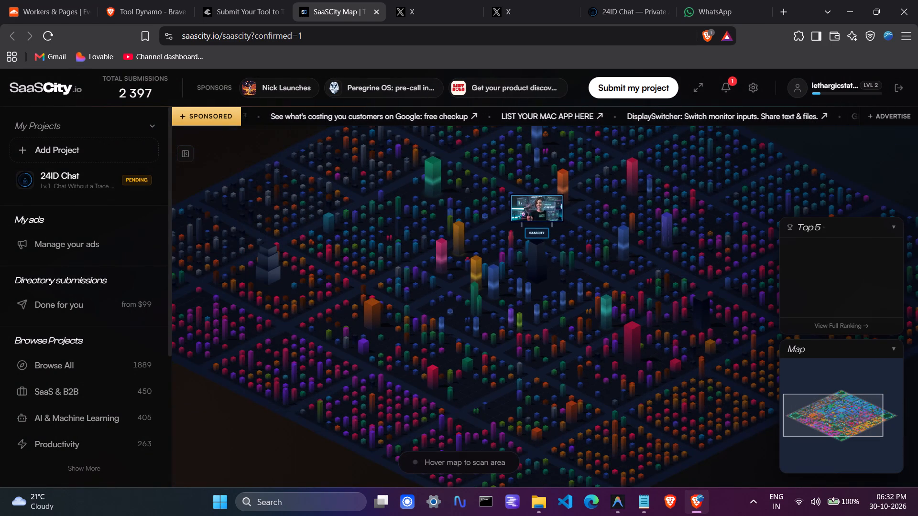
{"action": "scroll", "coordinate": [581, 200], "scroll_direction": "up", "scroll_amount": 7}
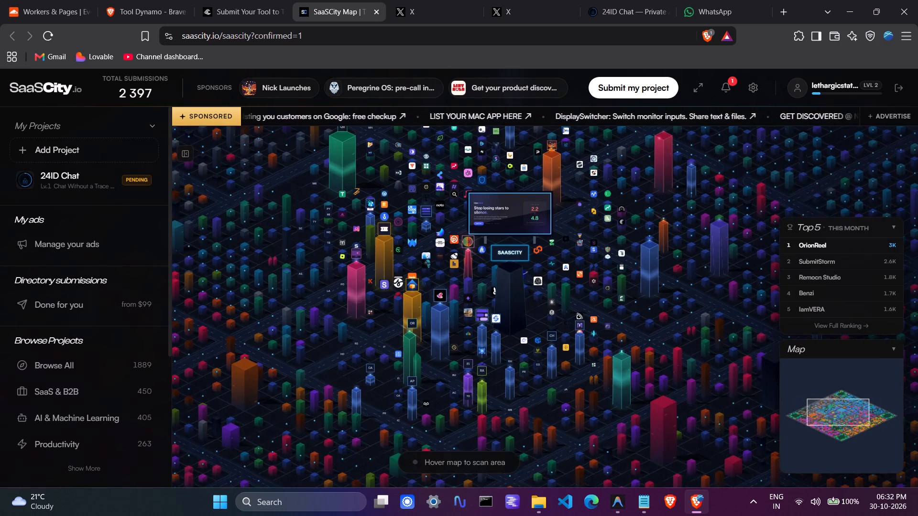
{"action": "scroll", "coordinate": [581, 200], "scroll_direction": "up", "scroll_amount": 7}
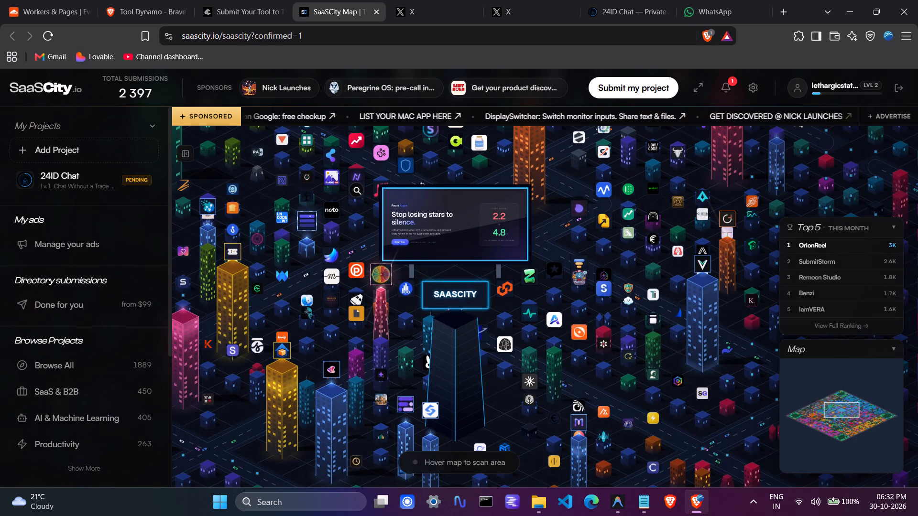
Switch to the prepared X post and publish "24ID Chat is live on SaaSCity" with its SaaSCity referral link.
{"action": "left_click", "coordinate": [513, 0]}
{"action": "left_click", "coordinate": [615, 239]}
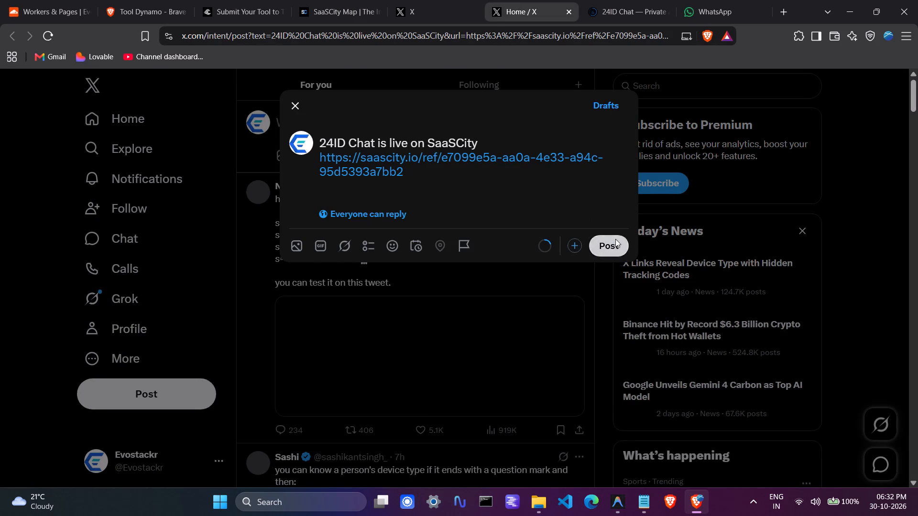
{"action": "left_click", "coordinate": [419, 0]}
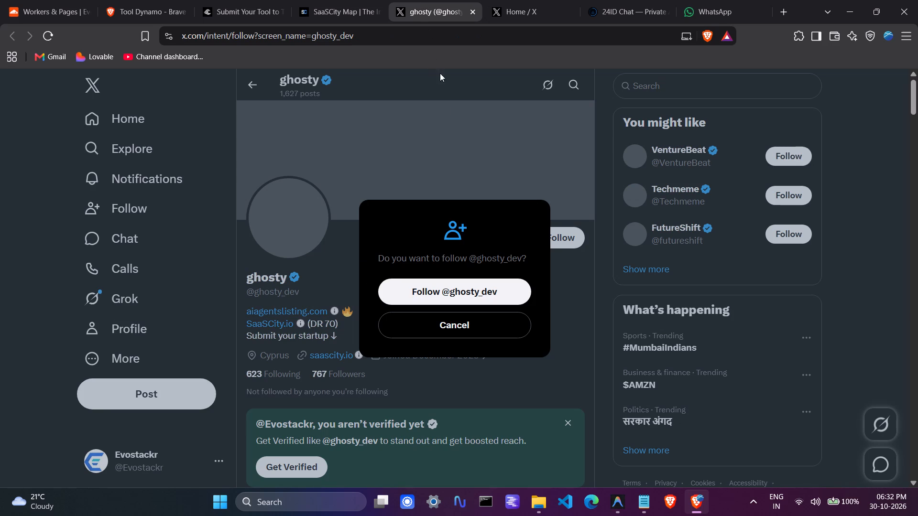
{"action": "left_click", "coordinate": [445, 284]}
{"action": "scroll", "coordinate": [438, 261], "scroll_direction": "down", "scroll_amount": 1}
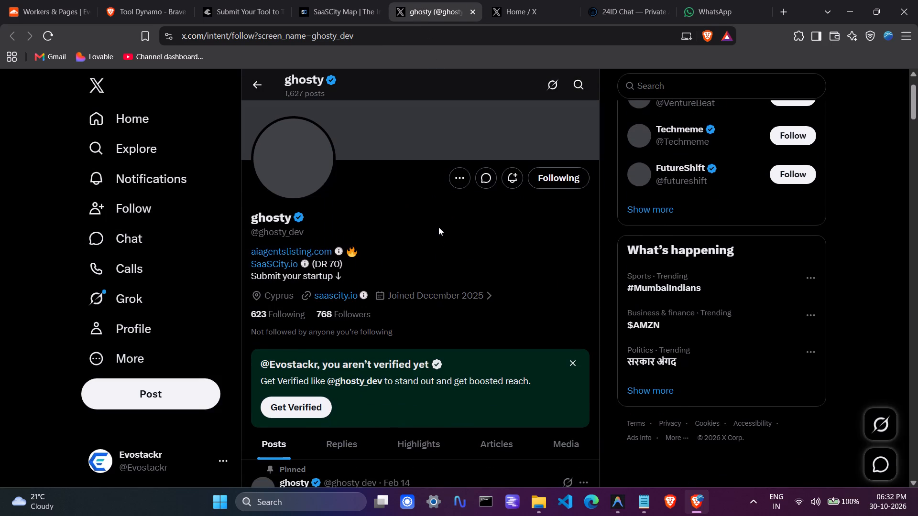
{"action": "scroll", "coordinate": [437, 221], "scroll_direction": "down", "scroll_amount": 4}
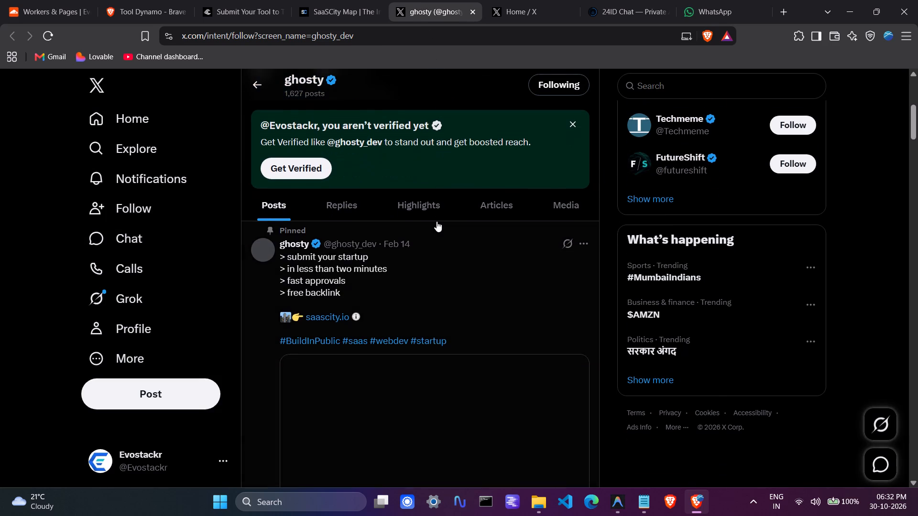
{"action": "scroll", "coordinate": [437, 221], "scroll_direction": "down", "scroll_amount": 4}
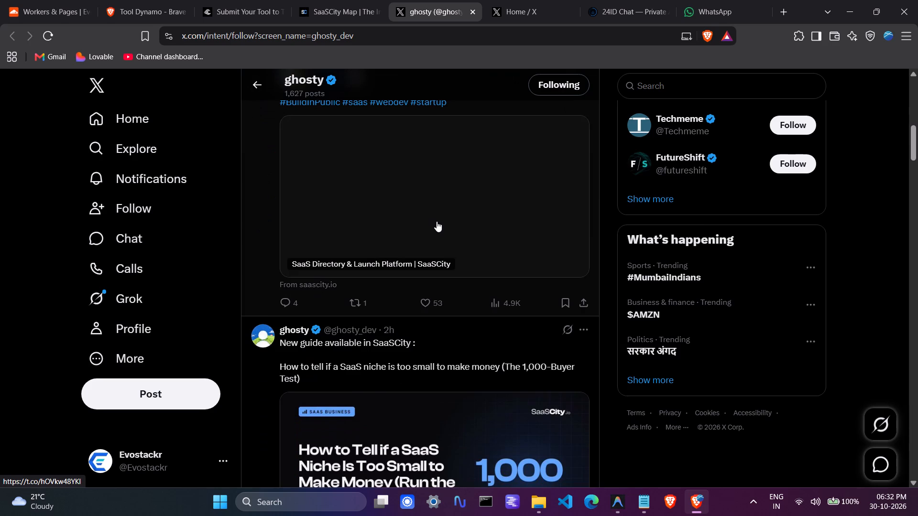
{"action": "scroll", "coordinate": [437, 221], "scroll_direction": "up", "scroll_amount": 8}
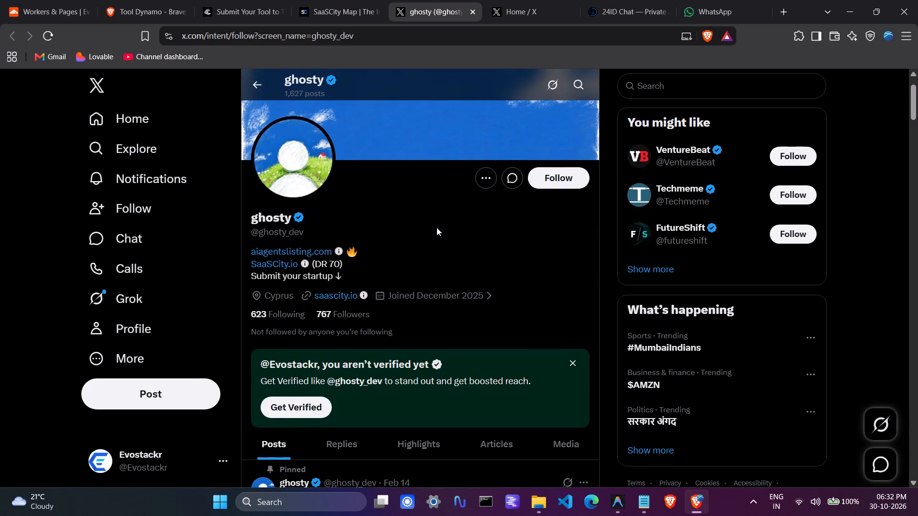
{"action": "left_click", "coordinate": [562, 174]}
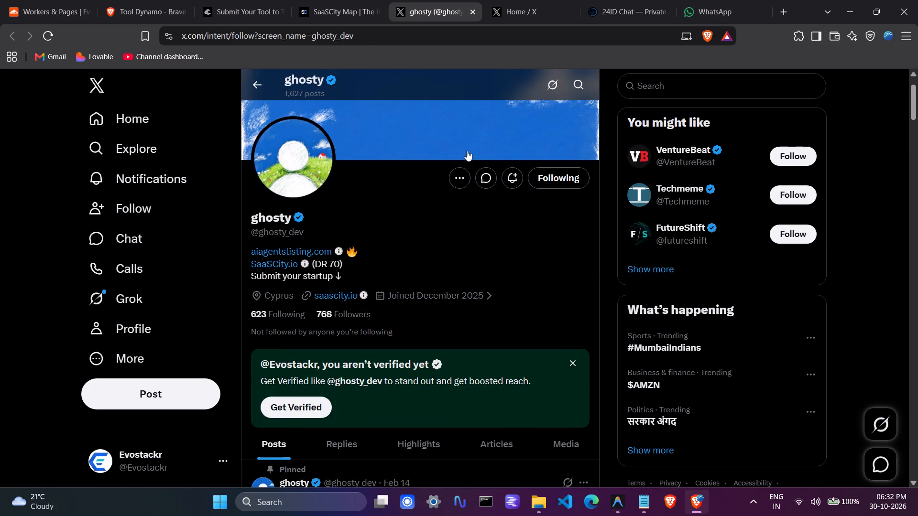
Check the X home feed for the published 24ID Chat post and view the Evostackr profile.
{"action": "left_click", "coordinate": [496, 0]}
{"action": "scroll", "coordinate": [381, 153], "scroll_direction": "up", "scroll_amount": 5}
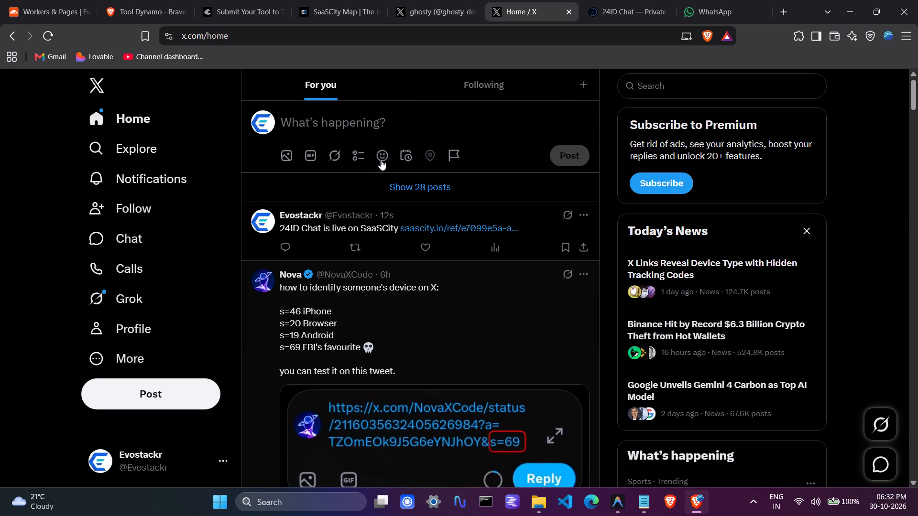
{"action": "scroll", "coordinate": [381, 161], "scroll_direction": "up", "scroll_amount": 4}
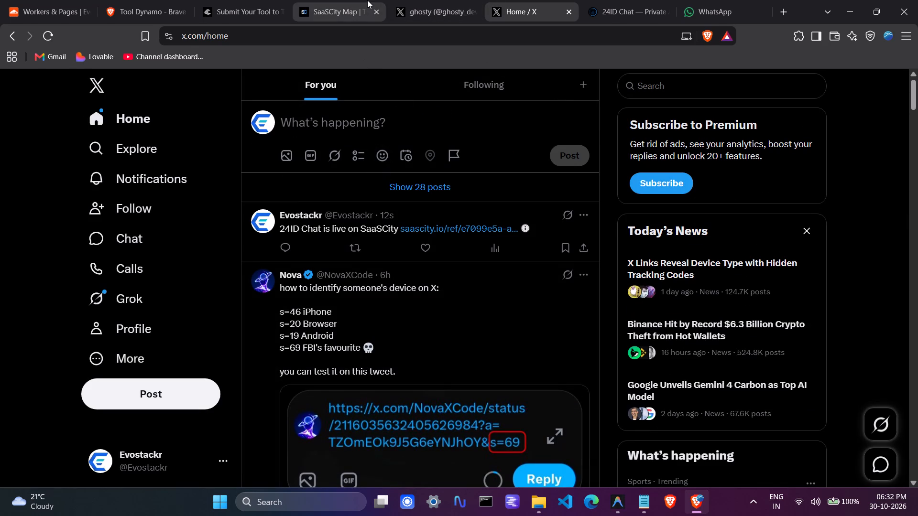
{"action": "left_click", "coordinate": [127, 321]}
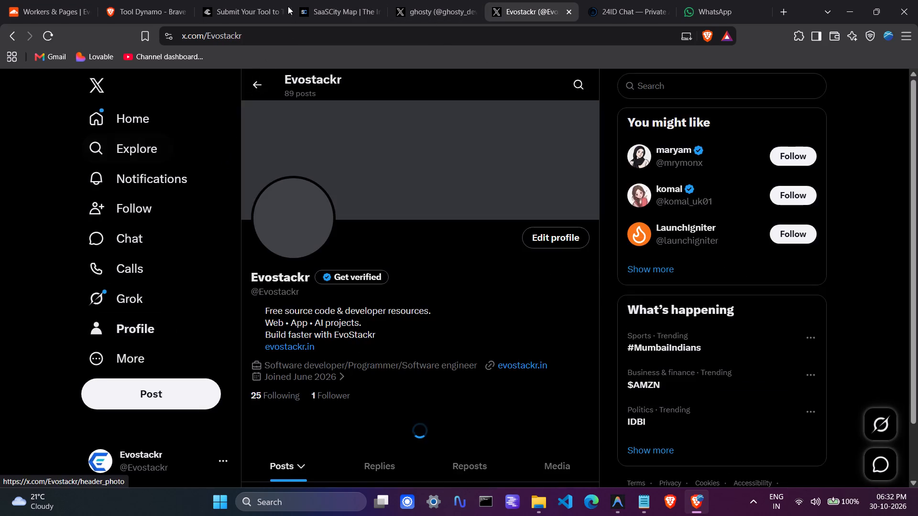
Close the SaaSCity map, ghosty profile and Evostackr profile tabs.
{"action": "left_click", "coordinate": [295, 0]}
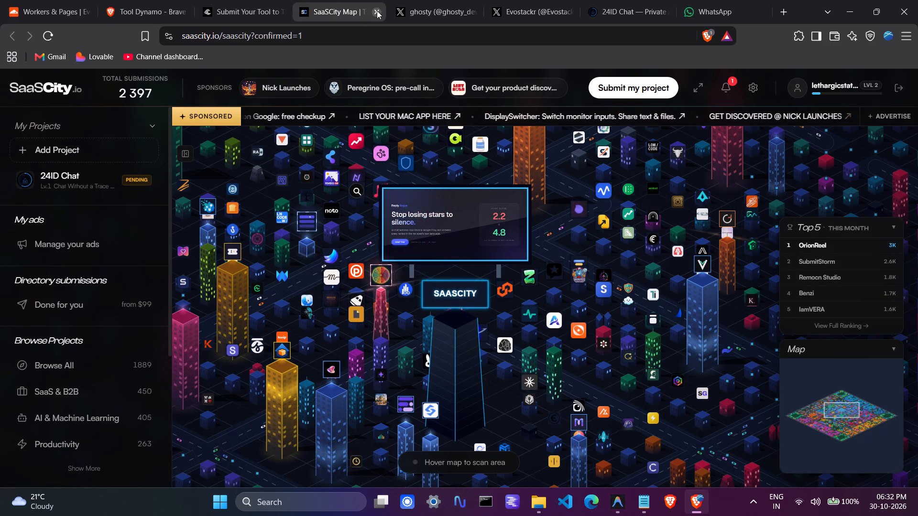
{"action": "left_click", "coordinate": [377, 11]}
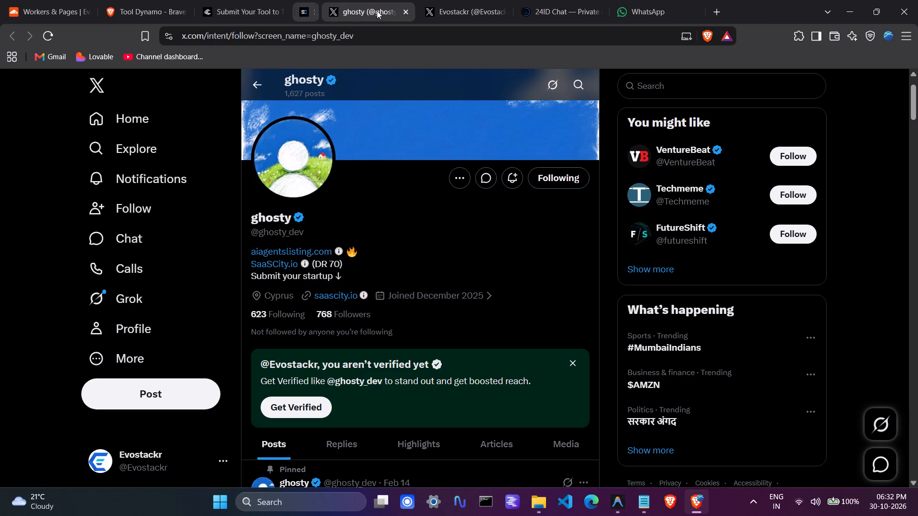
{"action": "left_click", "coordinate": [377, 11]}
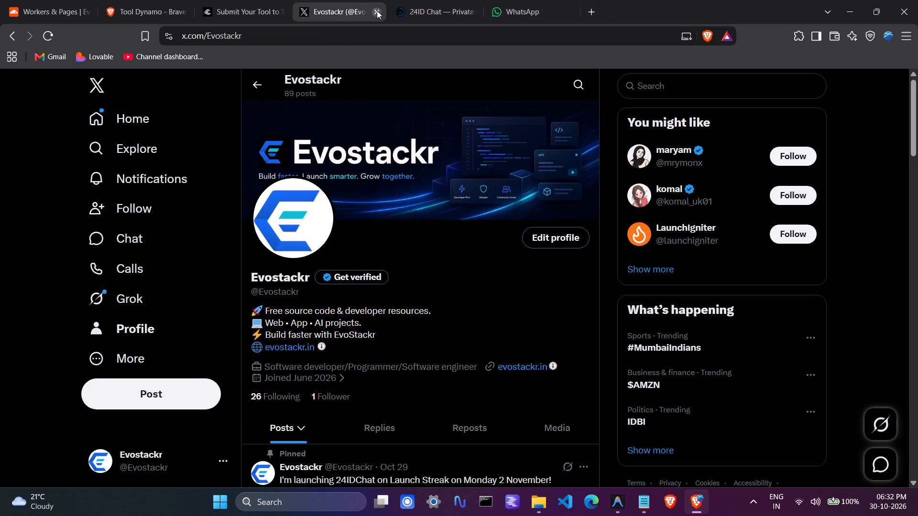
{"action": "left_click", "coordinate": [377, 11]}
Go to Tool Dynamo's submission details and enter 24IDChat as the site name.
{"action": "left_click", "coordinate": [218, 0]}
{"action": "scroll", "coordinate": [332, 272], "scroll_direction": "down", "scroll_amount": 2}
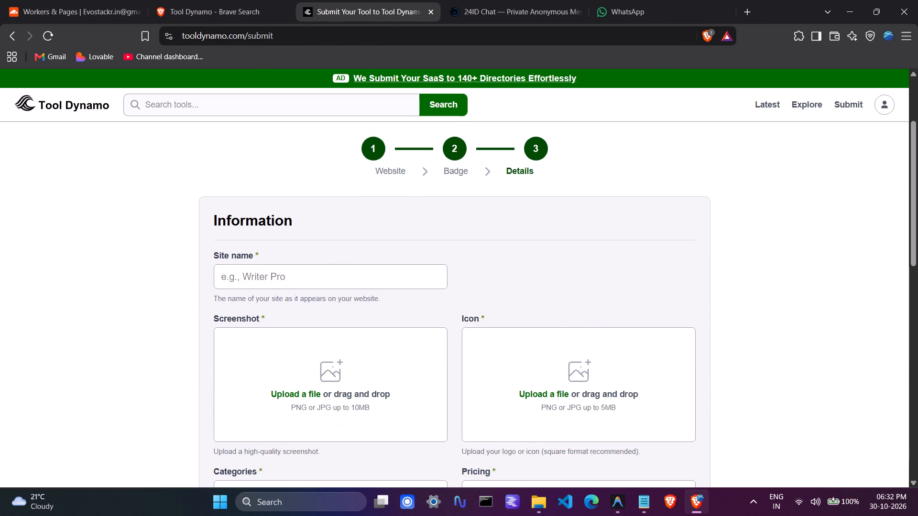
{"action": "left_click", "coordinate": [331, 278]}
{"action": "left_click", "coordinate": [326, 302]}
Upload "Screenshot 2026-10-30 104858.png" from the case folder in Downloads as the tool's screenshot.
{"action": "left_click", "coordinate": [333, 363]}
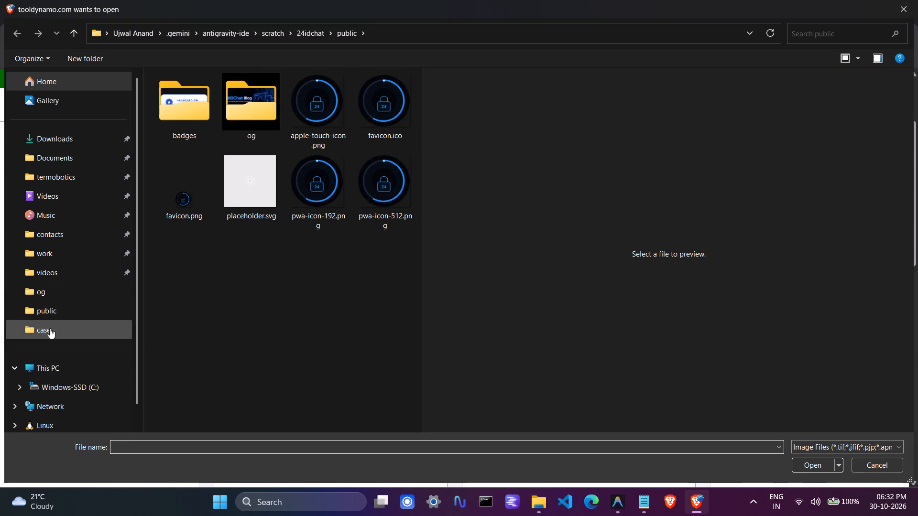
{"action": "left_click", "coordinate": [50, 328]}
{"action": "left_click", "coordinate": [184, 150]}
{"action": "left_click", "coordinate": [196, 120]}
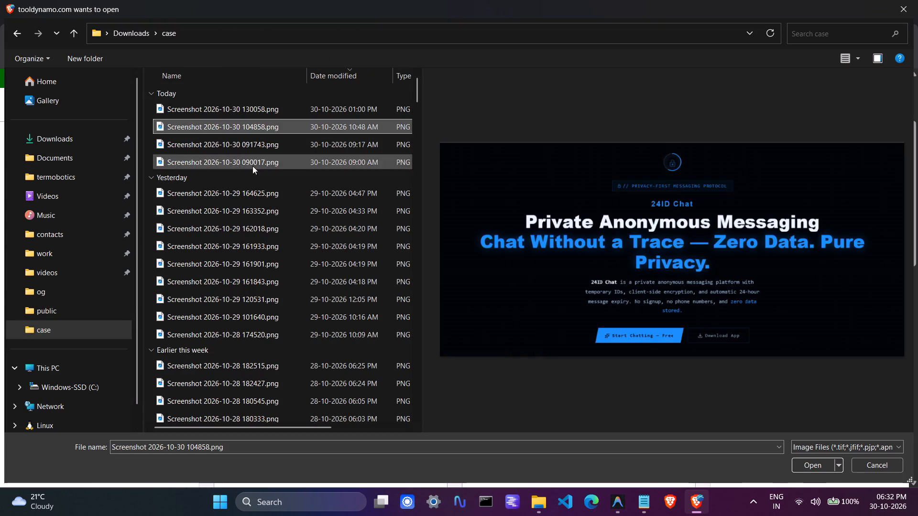
{"action": "left_click", "coordinate": [810, 473]}
Upload apple-touch-icon.png from the 24idchat project's public folder as the tool's icon.
{"action": "left_click", "coordinate": [646, 398]}
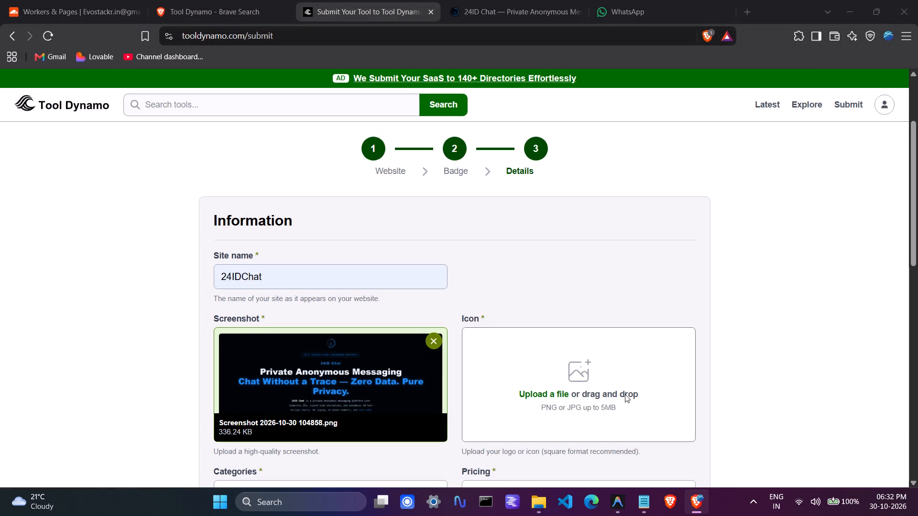
{"action": "left_click", "coordinate": [81, 312]}
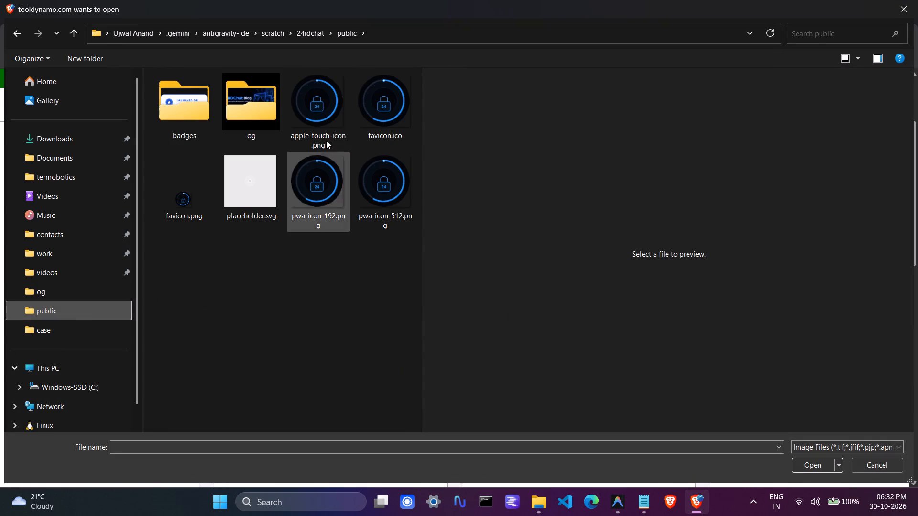
{"action": "left_click", "coordinate": [301, 139]}
{"action": "left_click", "coordinate": [806, 466]}
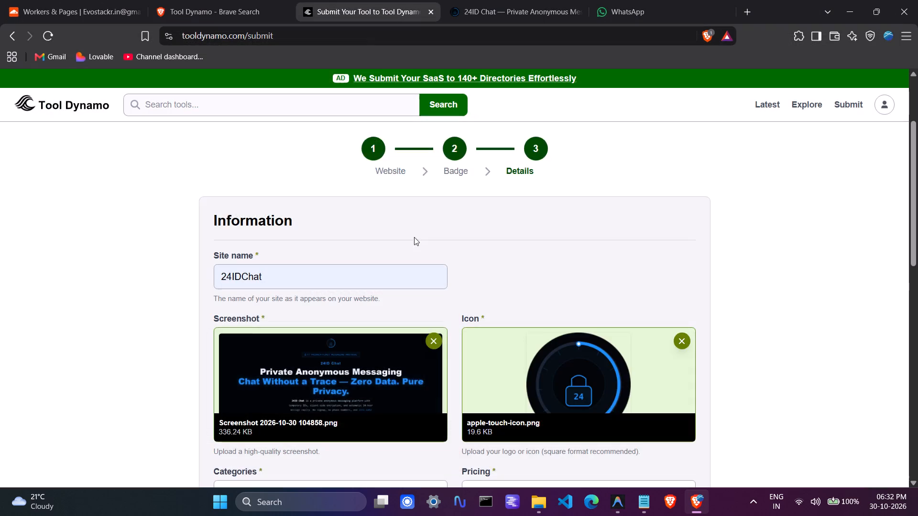
Look through the available categories and assign Software to the tool.
{"action": "scroll", "coordinate": [386, 213], "scroll_direction": "down", "scroll_amount": 2}
{"action": "left_click", "coordinate": [322, 369]}
{"action": "scroll", "coordinate": [321, 349], "scroll_direction": "down", "scroll_amount": 7}
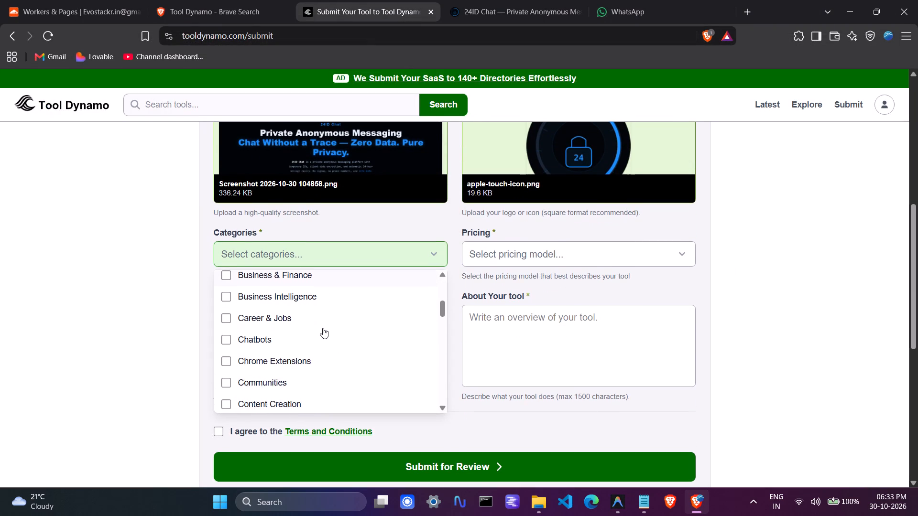
{"action": "scroll", "coordinate": [323, 328], "scroll_direction": "down", "scroll_amount": 16}
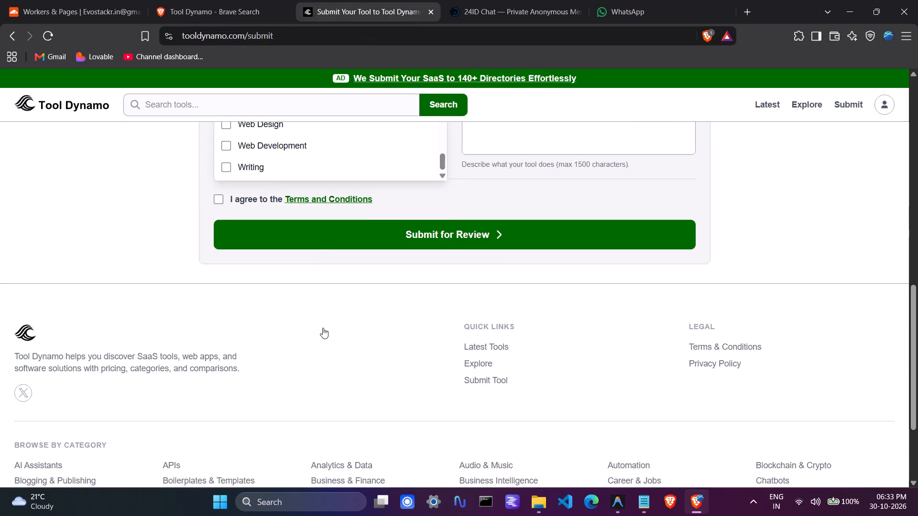
{"action": "scroll", "coordinate": [323, 328], "scroll_direction": "up", "scroll_amount": 6}
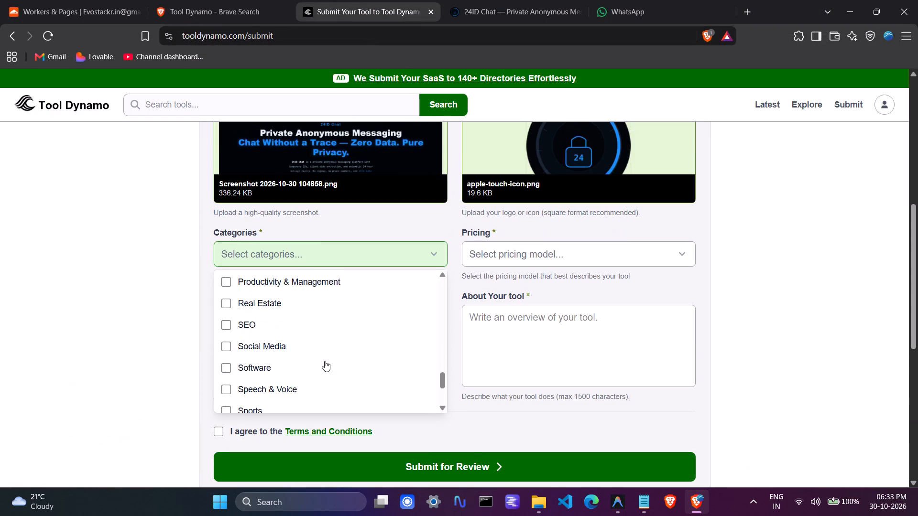
{"action": "left_click", "coordinate": [325, 361]}
Open the pricing model choices for the tool.
{"action": "left_click", "coordinate": [479, 252]}
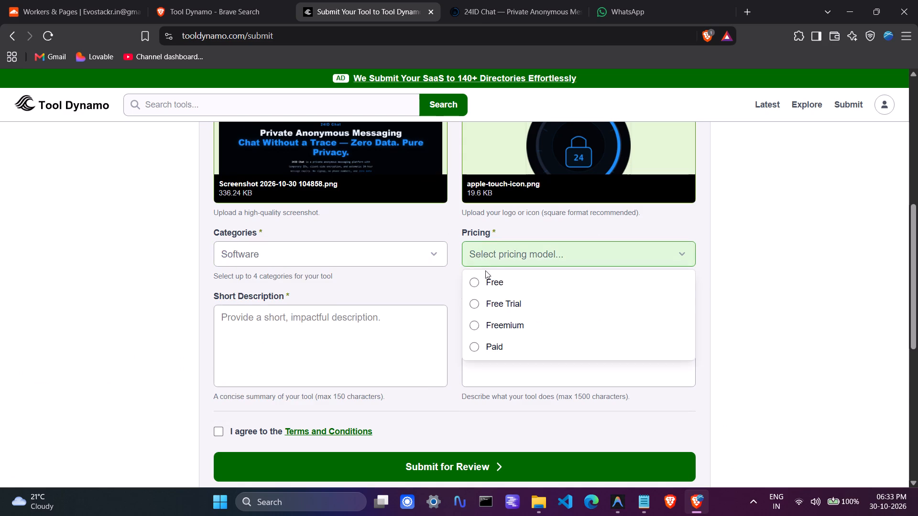
Set the tool's pricing model to Free.
{"action": "left_click", "coordinate": [491, 281]}
Fill in the short description with "Chat without a trace: E2E encrypted, 24h auto-expiring IDs".
{"action": "left_click", "coordinate": [368, 333]}
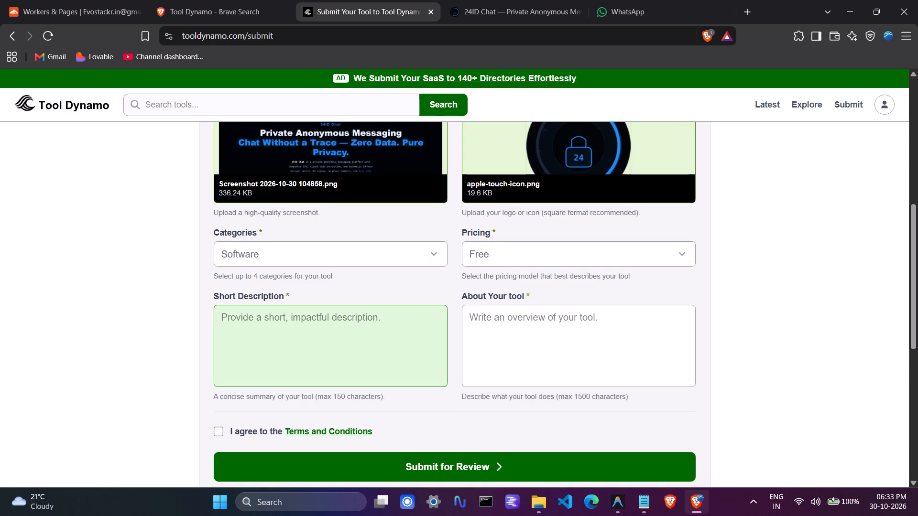
{"action": "key", "text": "super+v"}
{"action": "scroll", "coordinate": [350, 263], "scroll_direction": "down", "scroll_amount": 4}
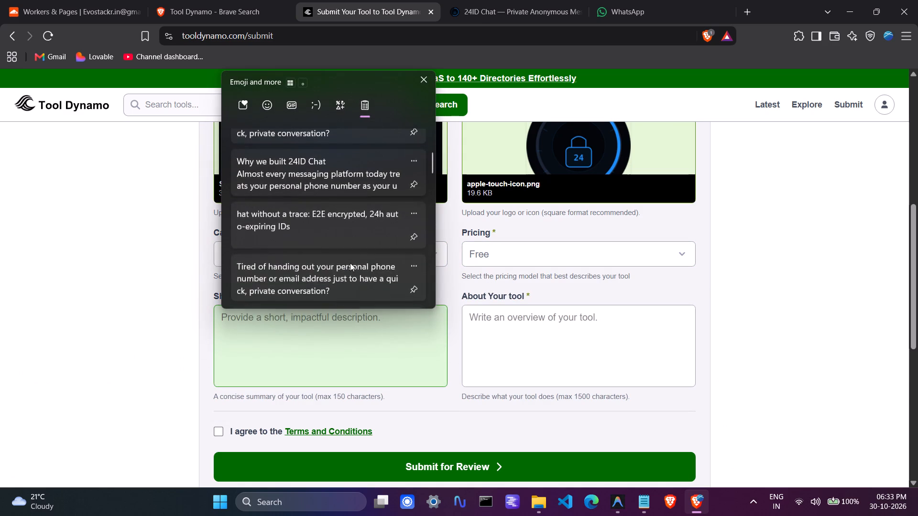
{"action": "scroll", "coordinate": [350, 263], "scroll_direction": "up", "scroll_amount": 2}
{"action": "scroll", "coordinate": [350, 263], "scroll_direction": "down", "scroll_amount": 2}
{"action": "left_click", "coordinate": [349, 242]}
{"action": "key", "text": "ctrl+v"}
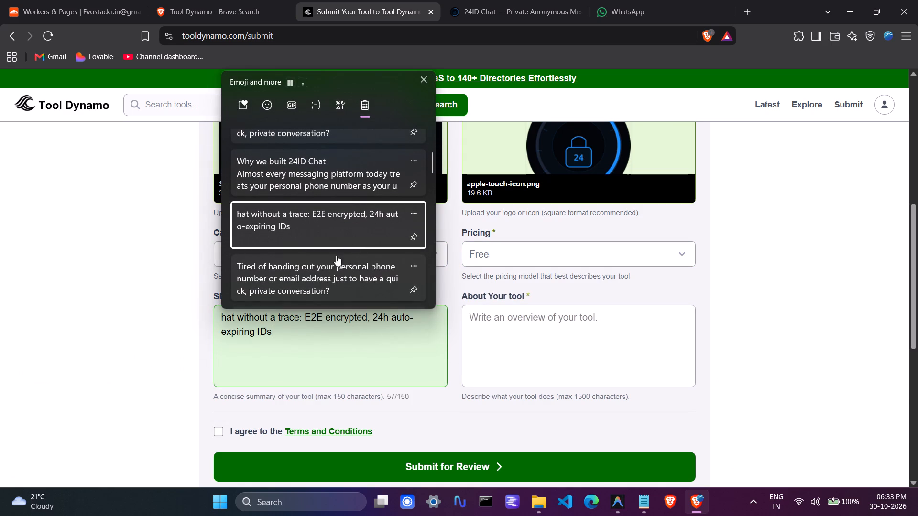
{"action": "left_click", "coordinate": [225, 312]}
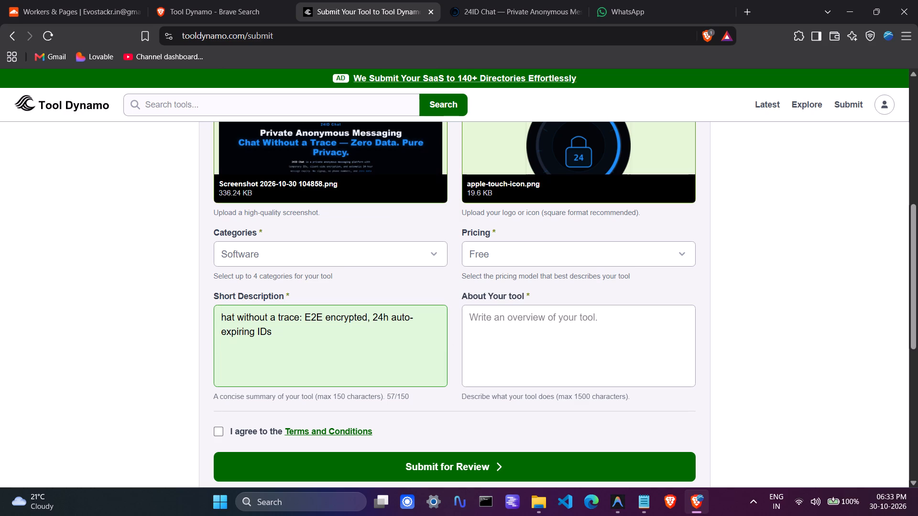
{"action": "left_click", "coordinate": [222, 312]}
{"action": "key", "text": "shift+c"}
Fill in the tool overview with the copied 24ID Chat text that starts "Tired of handing out your personal phone number or email address".
{"action": "left_click", "coordinate": [506, 323]}
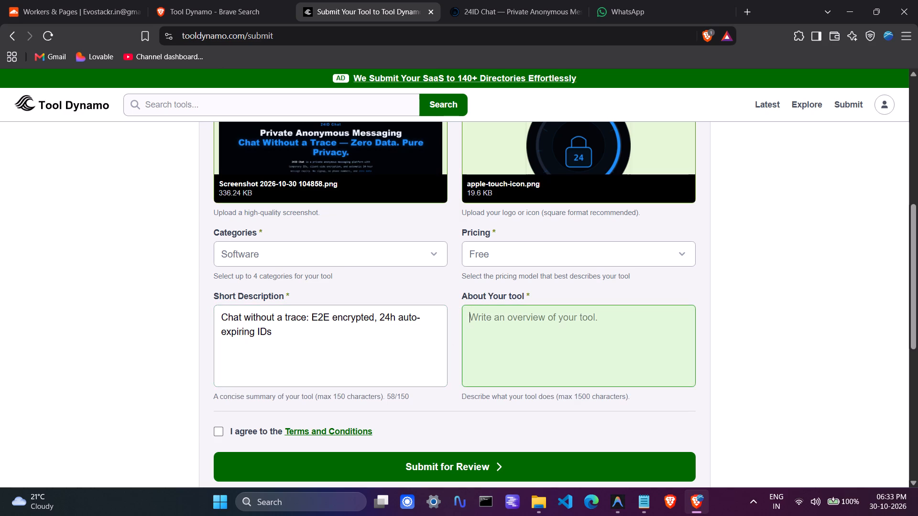
{"action": "key", "text": "super+v"}
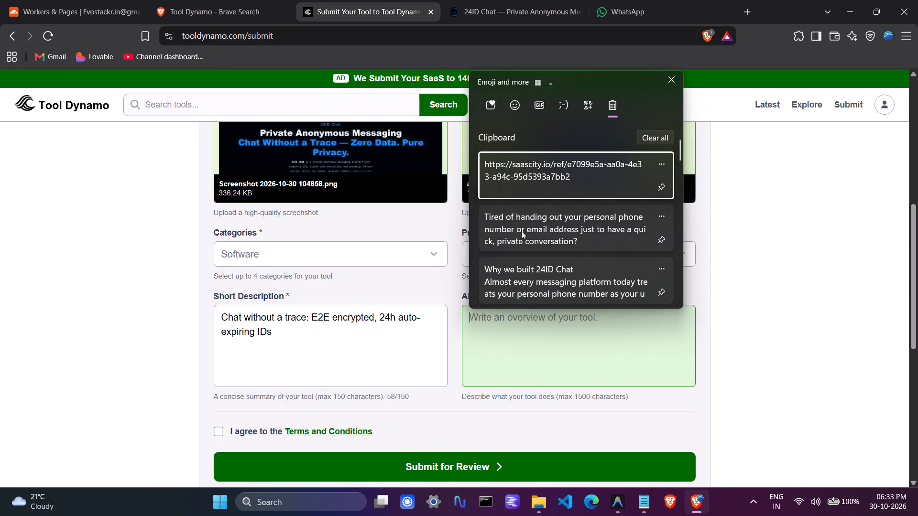
{"action": "left_click", "coordinate": [521, 229]}
{"action": "key", "text": "ctrl+v"}
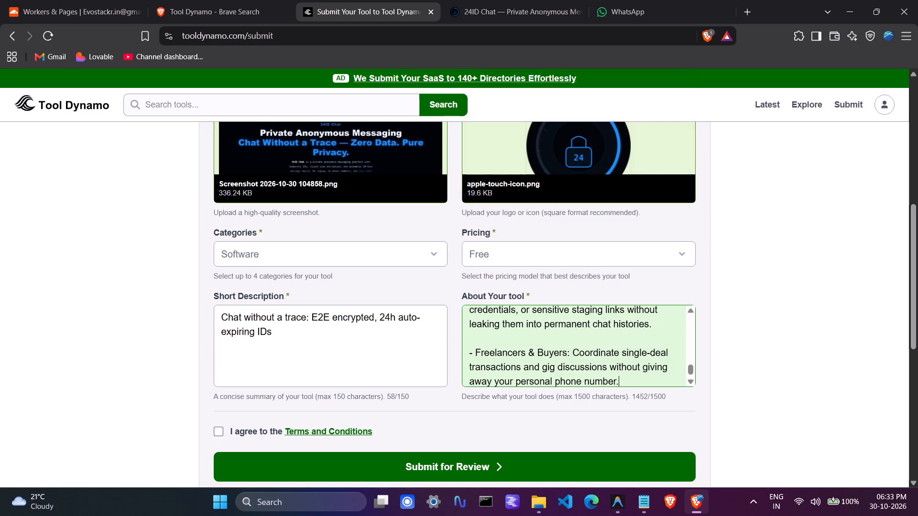
Agree to the Terms and Conditions and submit the tool for review.
{"action": "left_click", "coordinate": [234, 429]}
{"action": "left_click", "coordinate": [292, 463]}
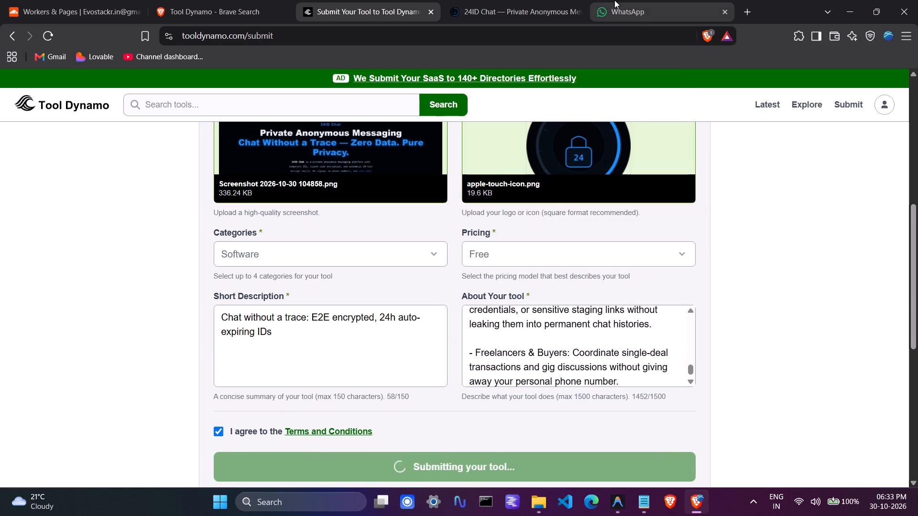
Go to the open 24ID Chat website to view its featured directories section.
{"action": "left_click", "coordinate": [510, 0]}
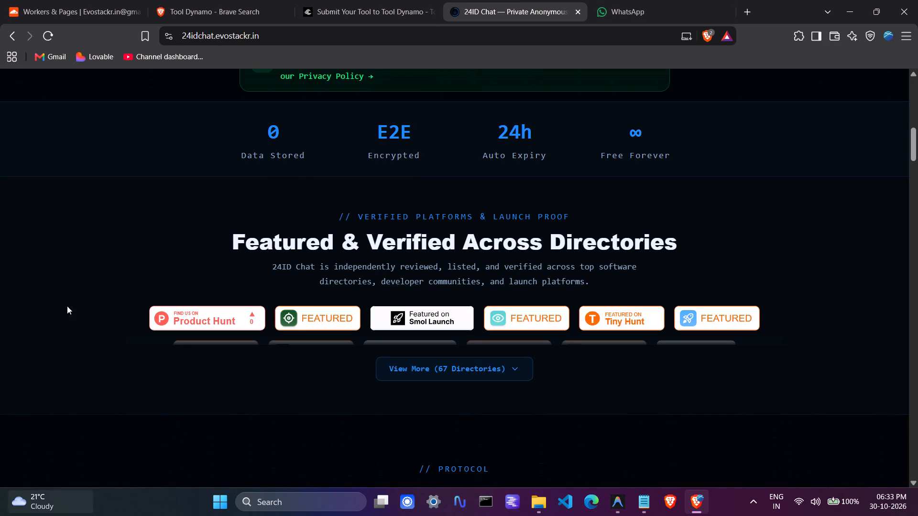
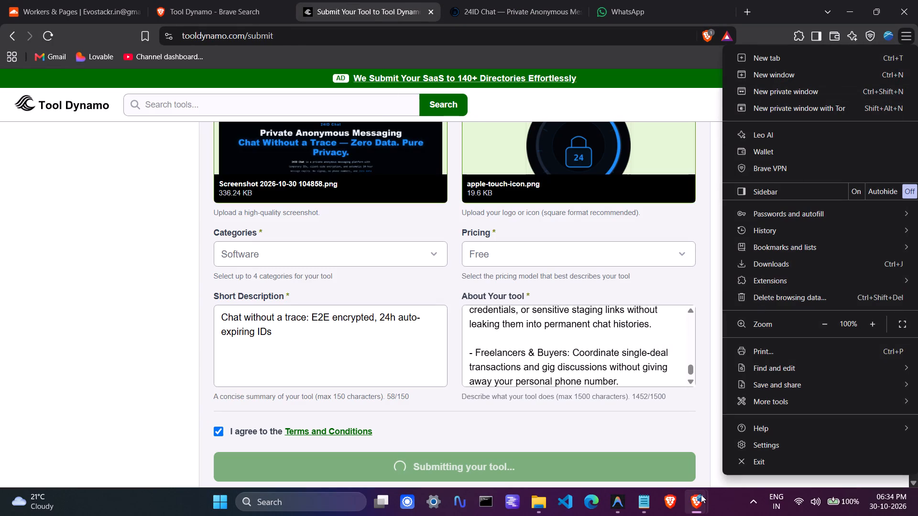
Switch to the SaaSCity window and check the 24ID Chat project's listing details and the account's level progress.
{"action": "left_click", "coordinate": [699, 503]}
{"action": "left_click", "coordinate": [719, 445]}
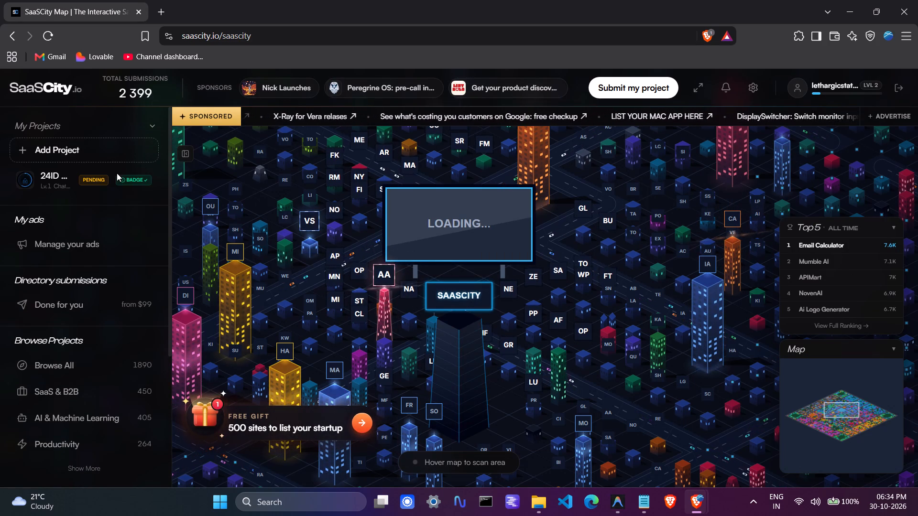
{"action": "left_click", "coordinate": [120, 180]}
{"action": "double_click", "coordinate": [120, 180]}
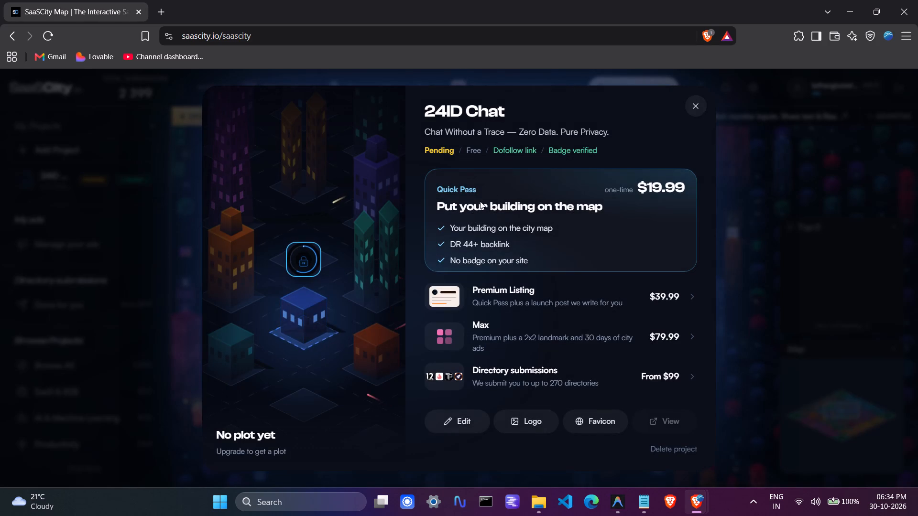
{"action": "left_click", "coordinate": [688, 106]}
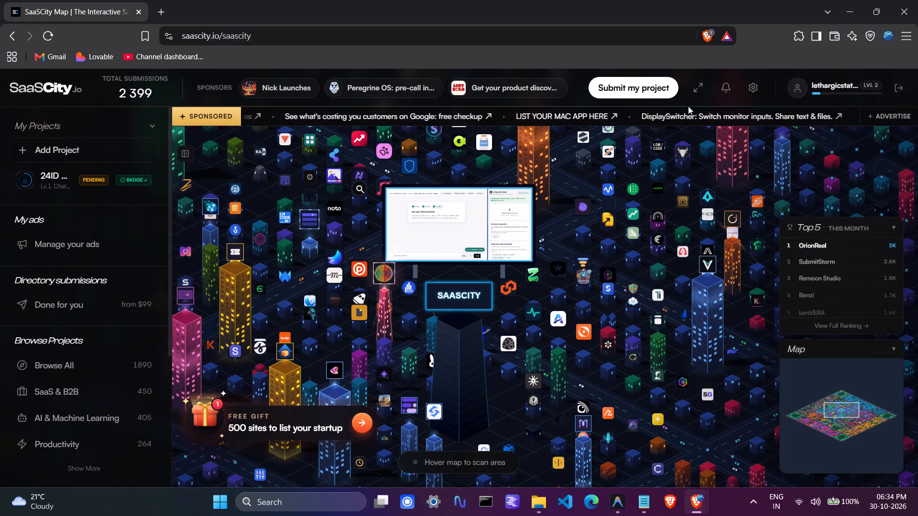
{"action": "left_click", "coordinate": [812, 93]}
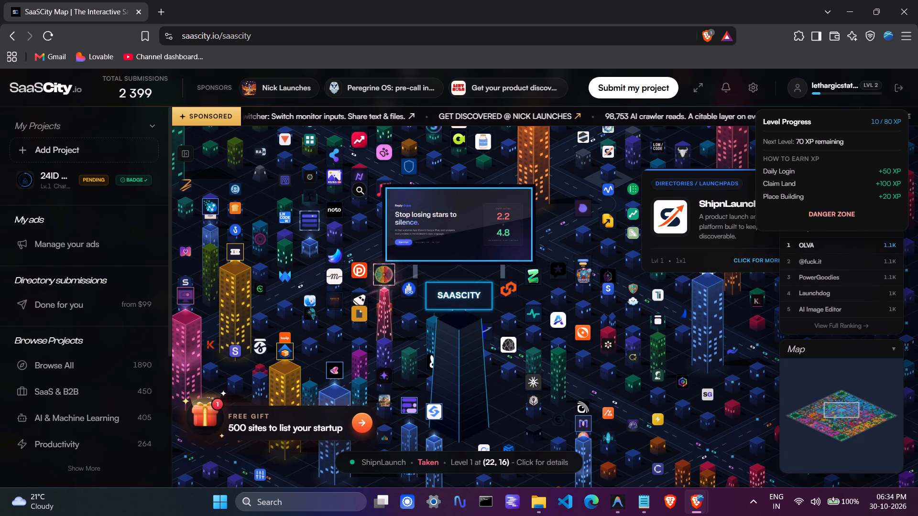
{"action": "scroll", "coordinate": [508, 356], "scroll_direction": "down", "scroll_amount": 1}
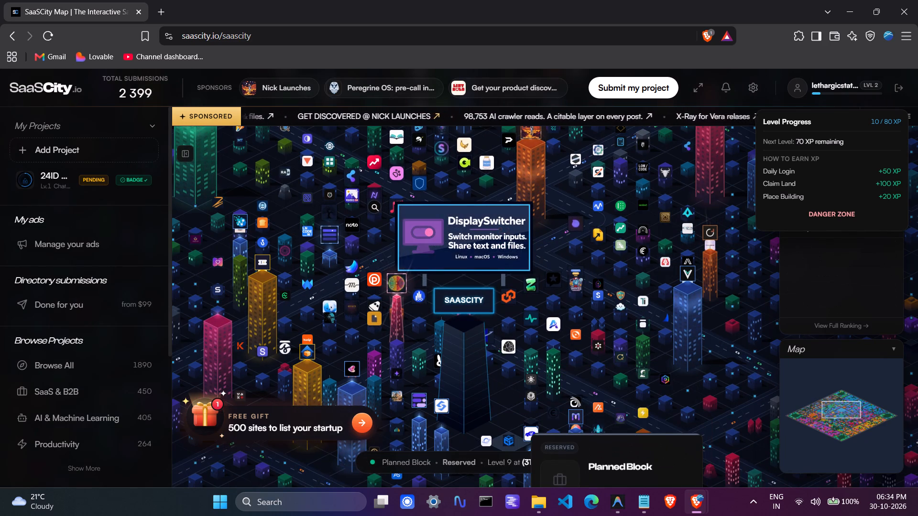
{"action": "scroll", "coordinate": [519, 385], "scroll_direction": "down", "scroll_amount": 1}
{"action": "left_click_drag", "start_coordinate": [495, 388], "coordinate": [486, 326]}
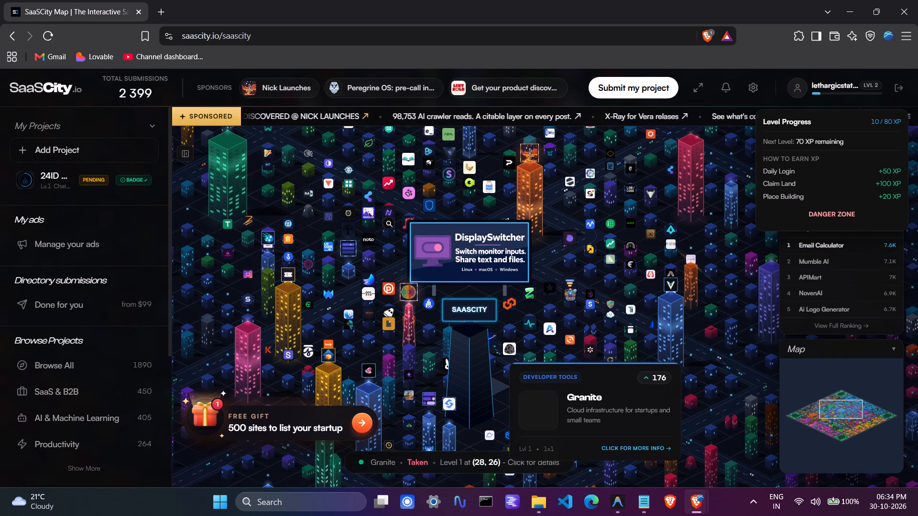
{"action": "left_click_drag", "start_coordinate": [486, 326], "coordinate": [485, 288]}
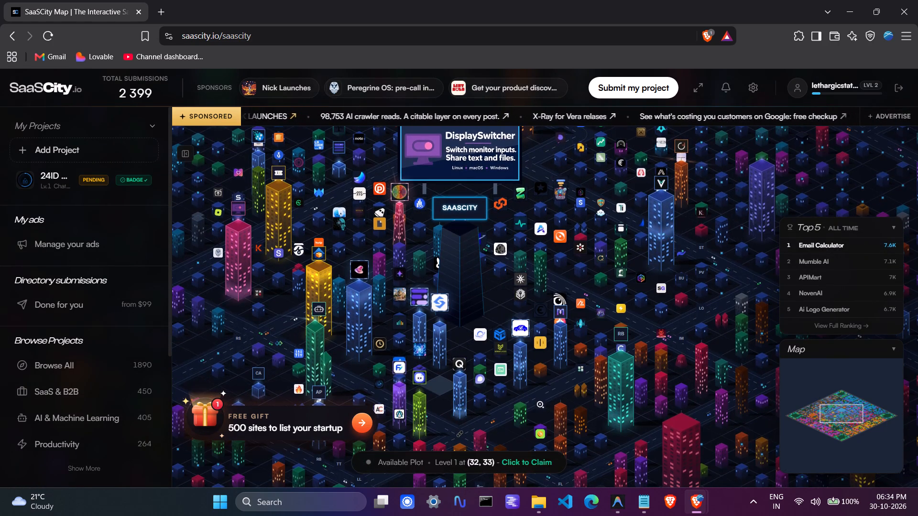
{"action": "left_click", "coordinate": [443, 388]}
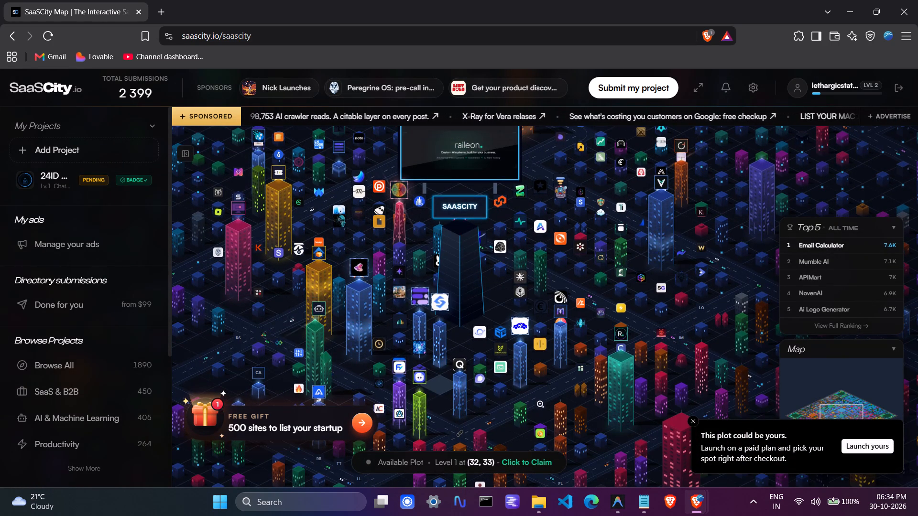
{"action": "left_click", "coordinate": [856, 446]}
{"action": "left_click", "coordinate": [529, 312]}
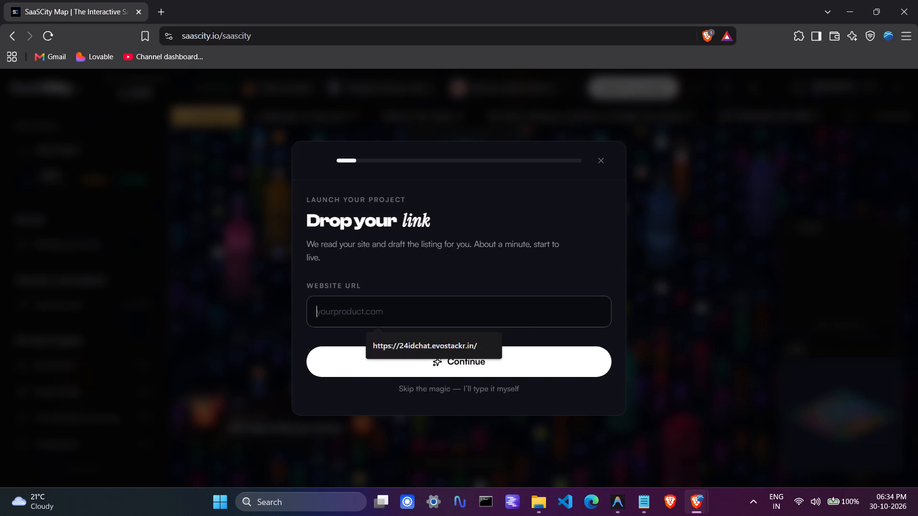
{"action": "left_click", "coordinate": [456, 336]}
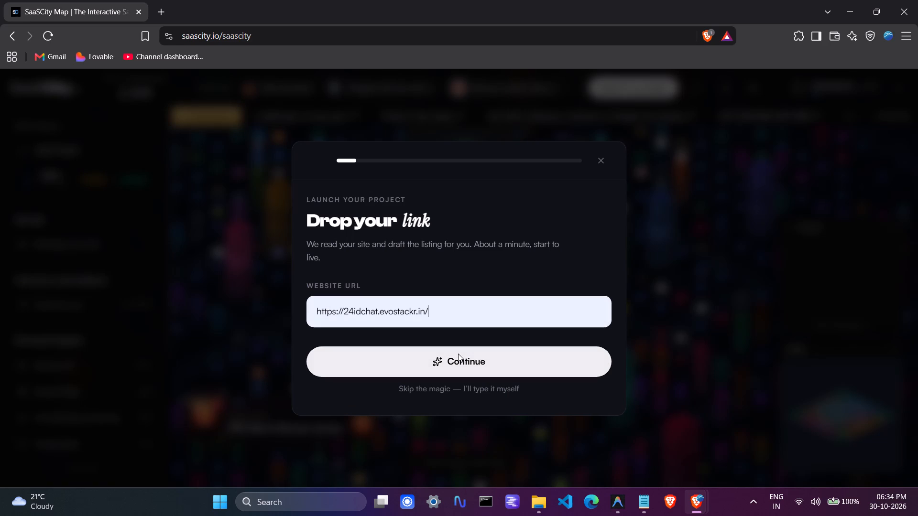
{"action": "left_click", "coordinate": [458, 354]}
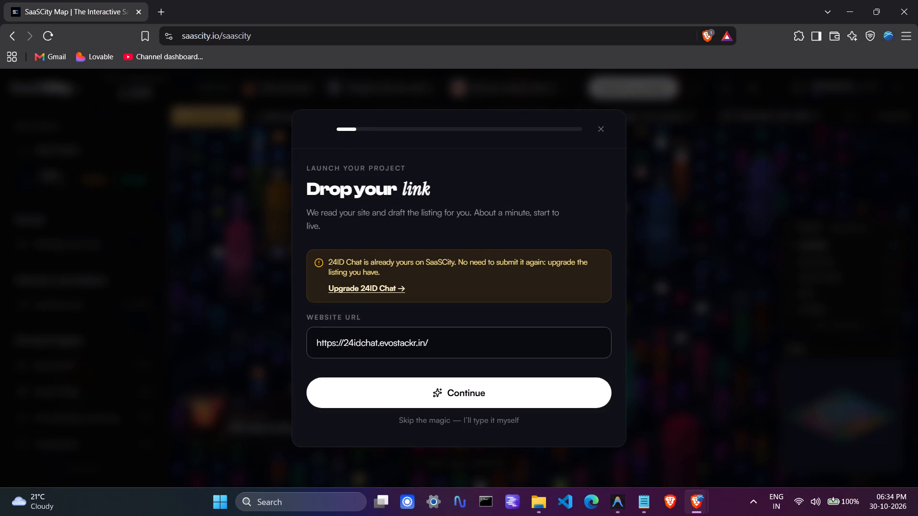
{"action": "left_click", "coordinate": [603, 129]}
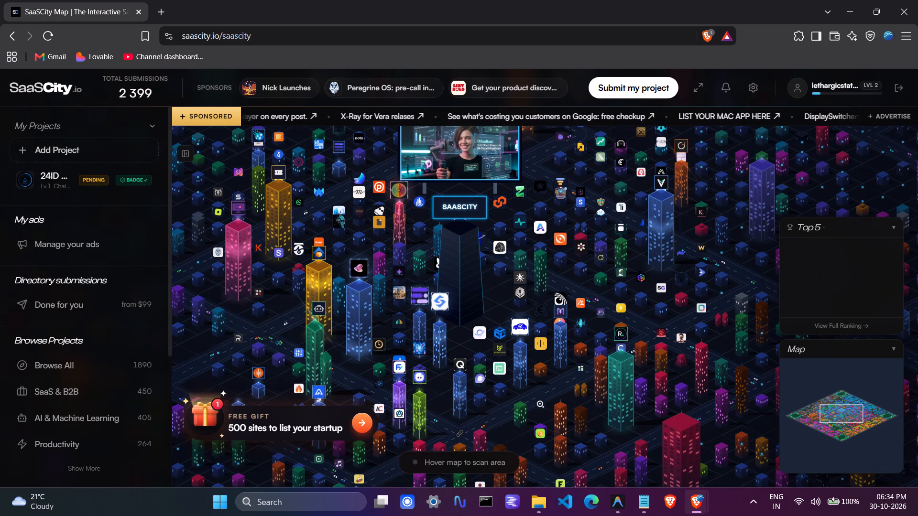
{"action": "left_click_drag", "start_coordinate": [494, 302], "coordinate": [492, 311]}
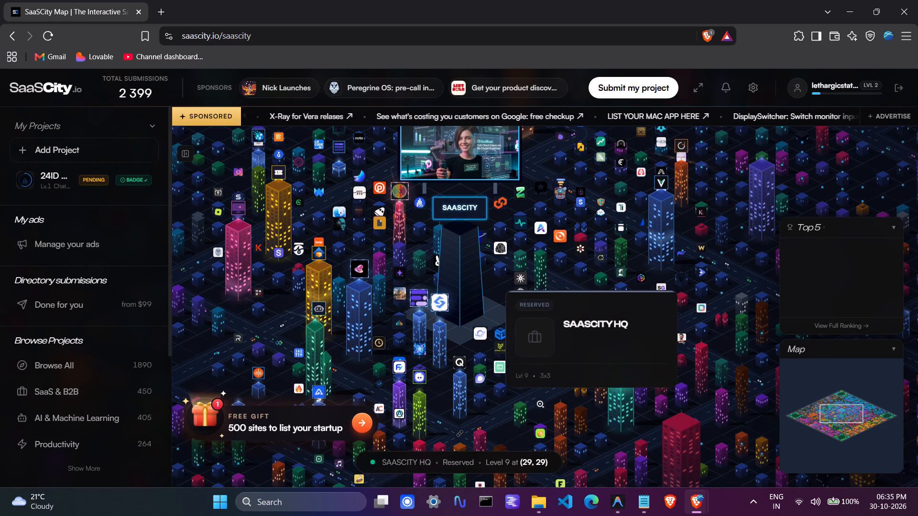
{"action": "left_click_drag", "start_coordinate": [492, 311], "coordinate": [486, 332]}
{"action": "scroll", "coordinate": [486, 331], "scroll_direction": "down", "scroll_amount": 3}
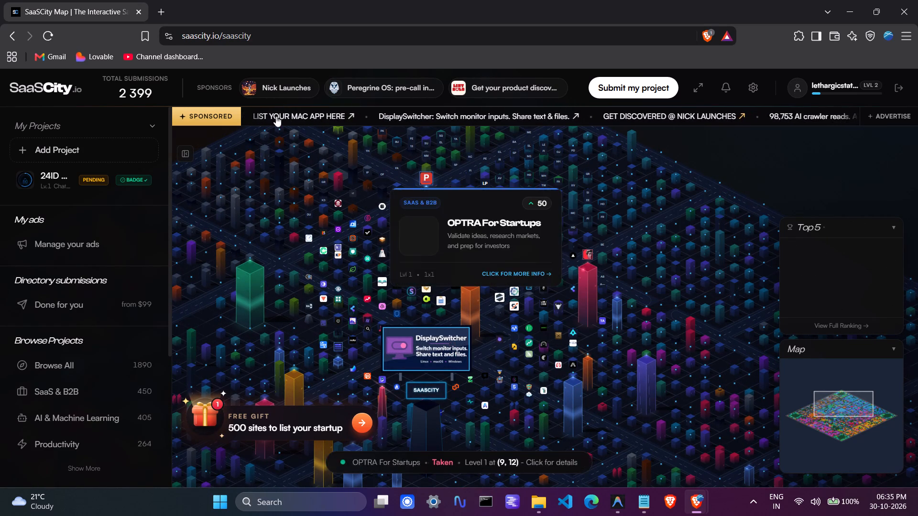
Close the SaaSCity map page and its browser window.
{"action": "left_click", "coordinate": [155, 4]}
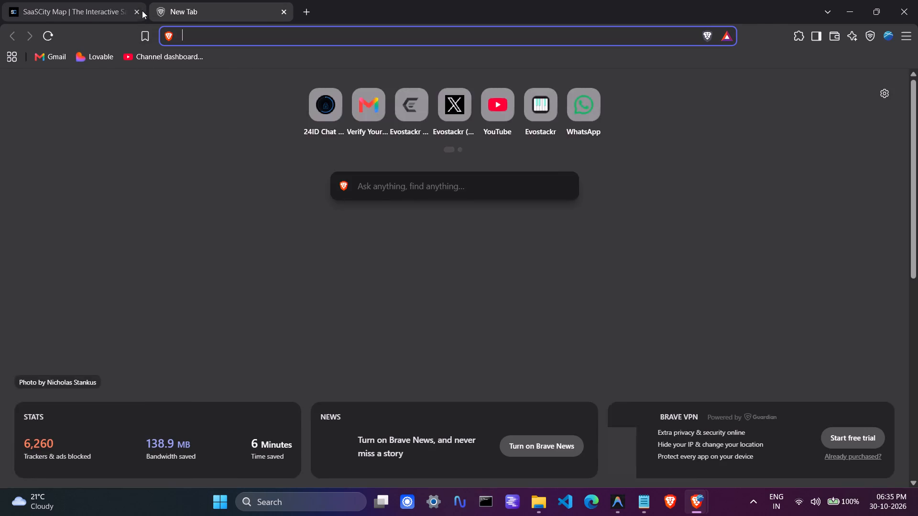
{"action": "left_click", "coordinate": [140, 13]}
{"action": "left_click", "coordinate": [917, 0]}
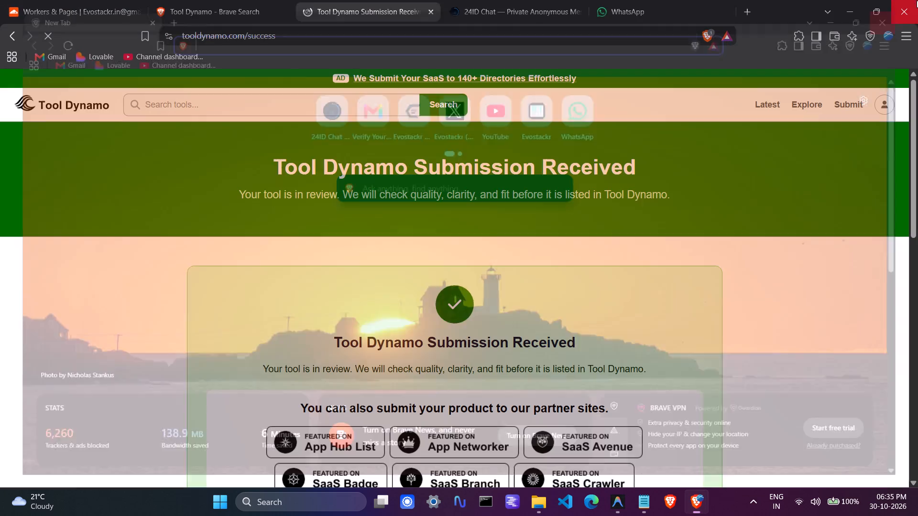
Look over the partner sites on the Tool Dynamo submission confirmation and close that page.
{"action": "scroll", "coordinate": [527, 200], "scroll_direction": "down", "scroll_amount": 3}
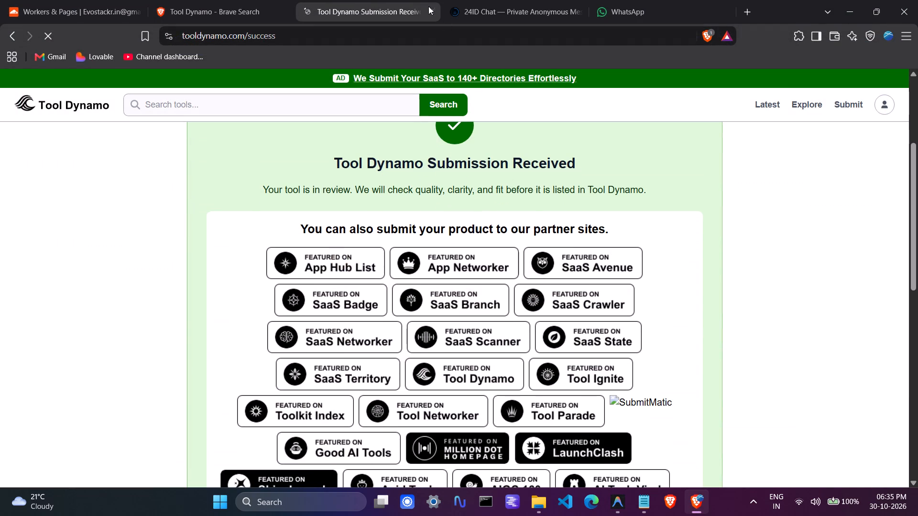
{"action": "left_click", "coordinate": [429, 11]}
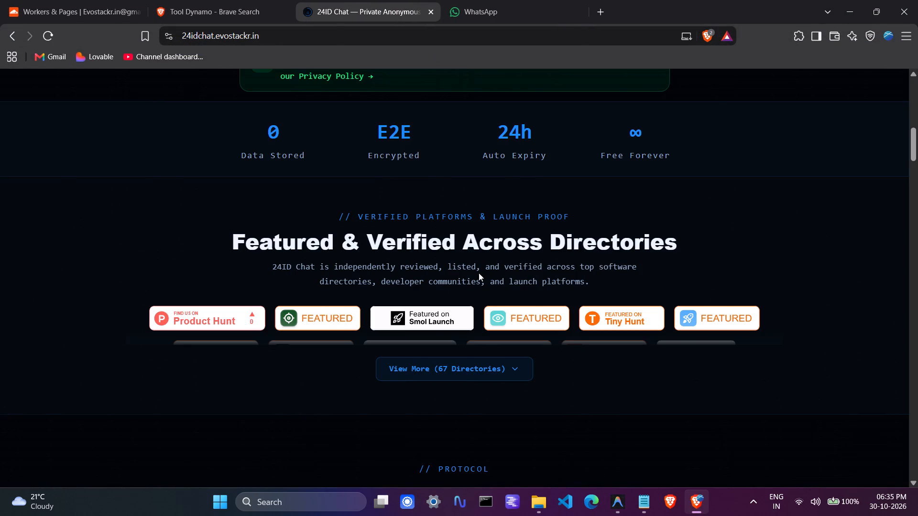
Look through the 24ID Chat homepage from the directory badges past the technical specifications to the Frequently Asked Questions.
{"action": "scroll", "coordinate": [478, 270], "scroll_direction": "down", "scroll_amount": 17}
{"action": "scroll", "coordinate": [469, 263], "scroll_direction": "down", "scroll_amount": 11}
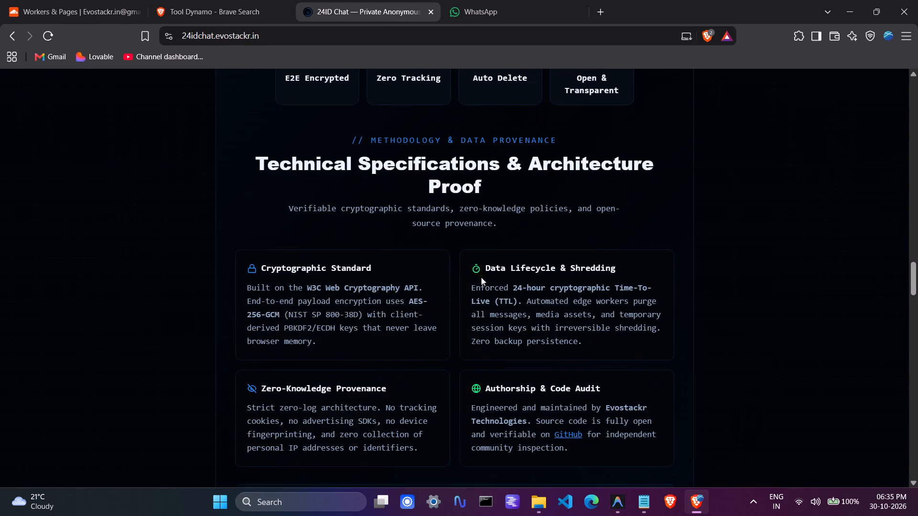
{"action": "scroll", "coordinate": [514, 296], "scroll_direction": "down", "scroll_amount": 14}
{"action": "scroll", "coordinate": [522, 298], "scroll_direction": "down", "scroll_amount": 13}
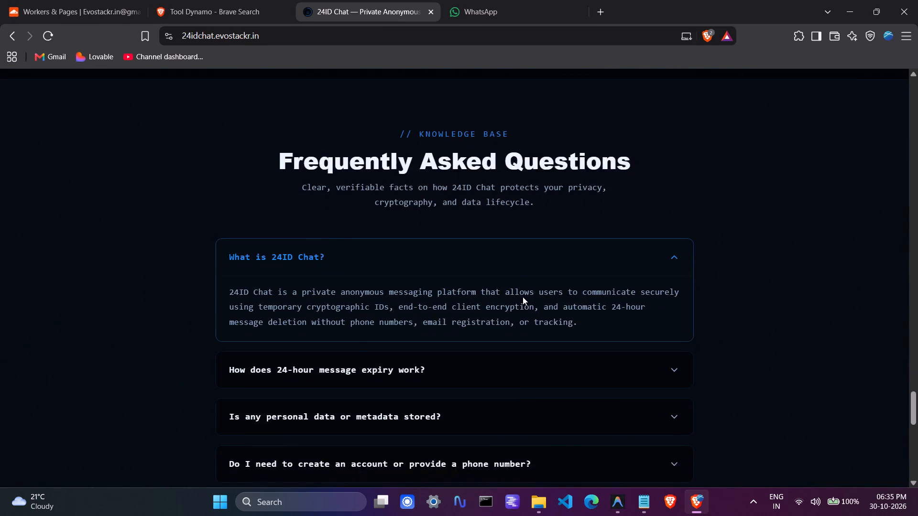
Check the scrolling directory badges in the footer of the 24ID Chat homepage and close that page.
{"action": "scroll", "coordinate": [523, 297], "scroll_direction": "down", "scroll_amount": 13}
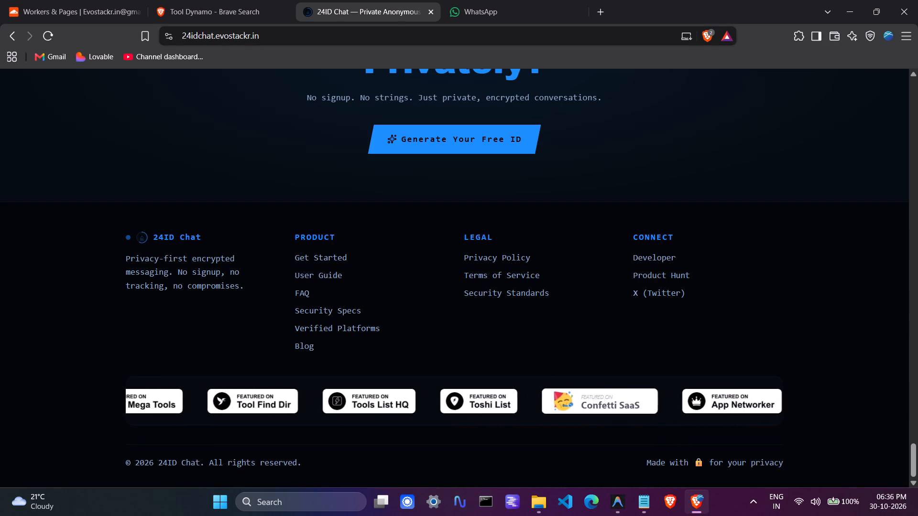
{"action": "left_click", "coordinate": [433, 6]}
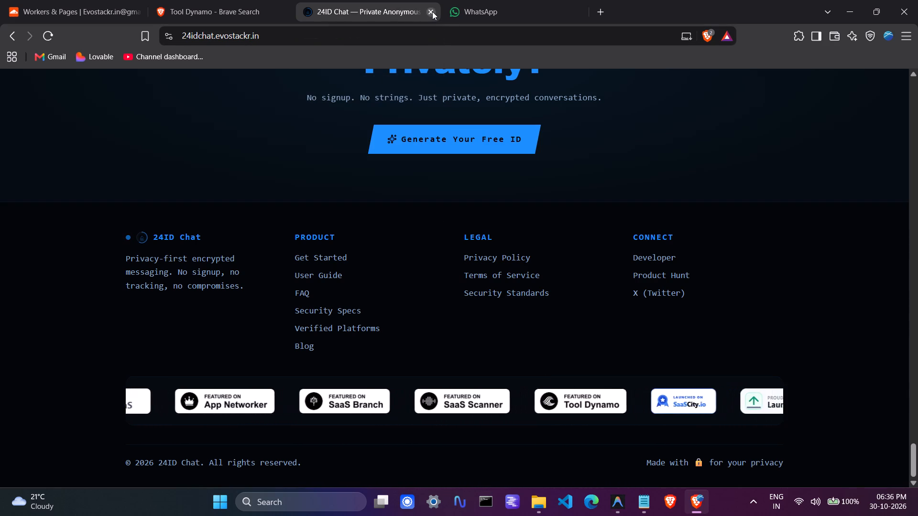